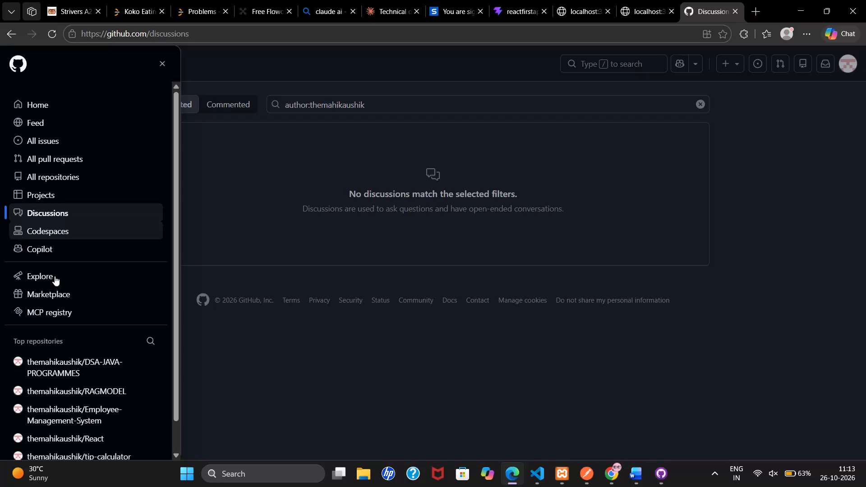
Browse the list of all contributed GitHub repositories and switch to the list of repositories owned by the account.
{"action": "left_click", "coordinate": [66, 177]}
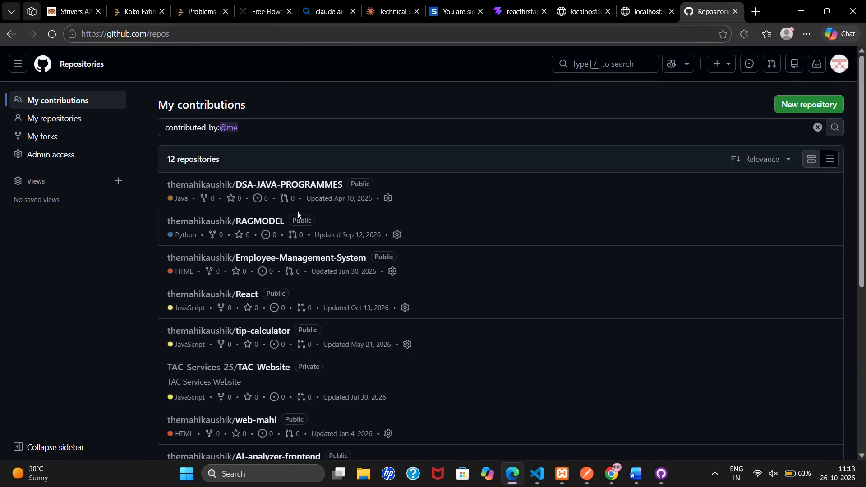
{"action": "scroll", "coordinate": [312, 202], "scroll_direction": "down", "scroll_amount": 4}
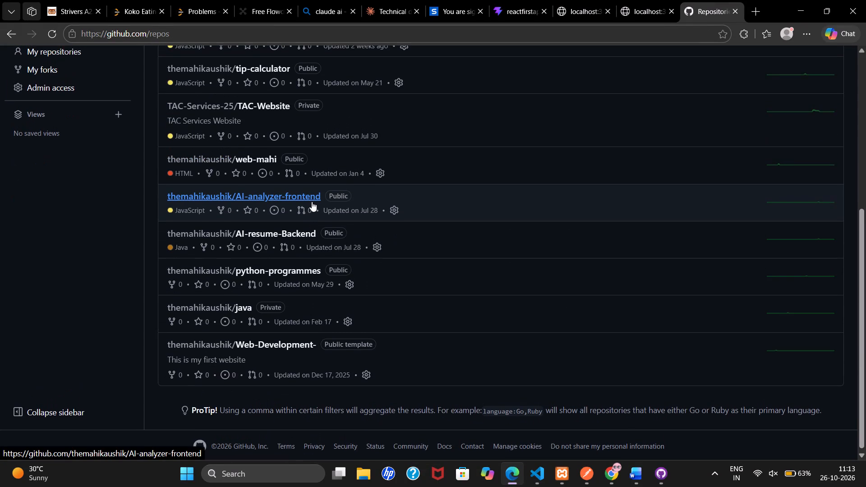
{"action": "scroll", "coordinate": [312, 202], "scroll_direction": "up", "scroll_amount": 9}
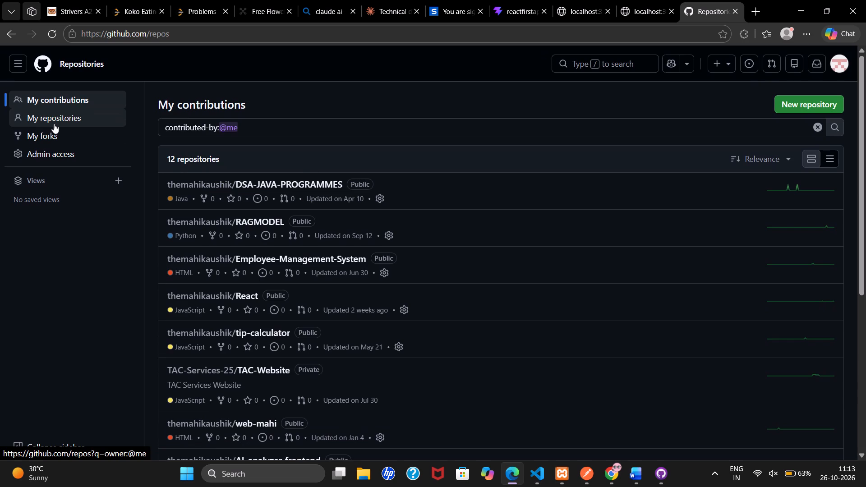
{"action": "left_click", "coordinate": [54, 124]}
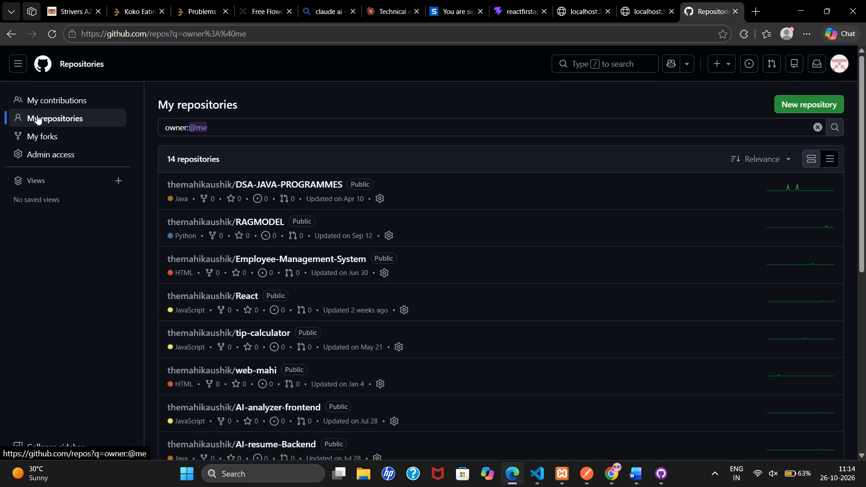
{"action": "left_click_drag", "start_coordinate": [53, 123], "coordinate": [30, 93]}
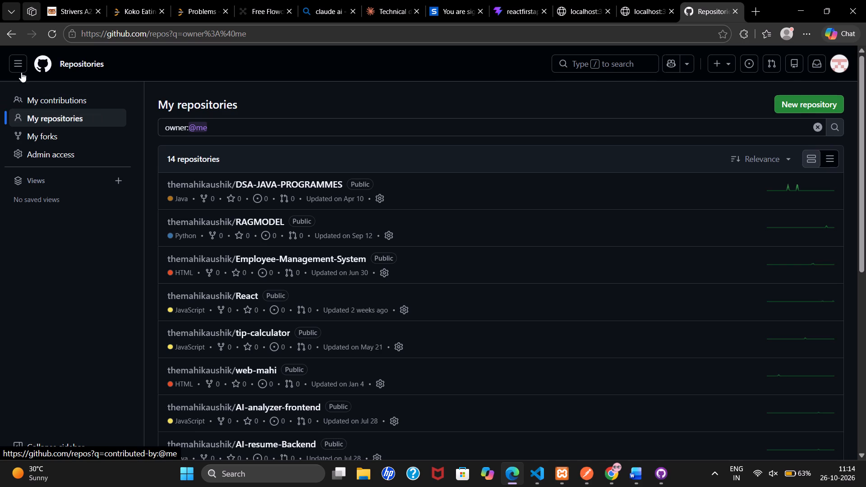
Go to the account's GitHub Discussions page.
{"action": "left_click", "coordinate": [13, 60]}
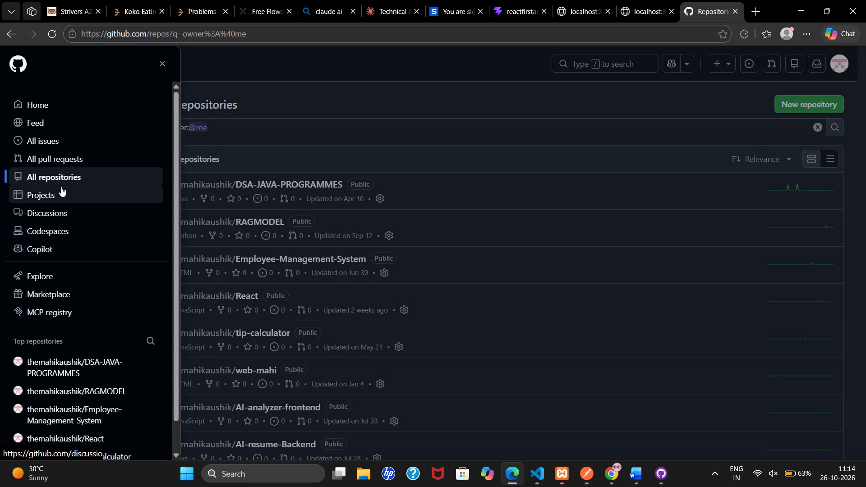
{"action": "left_click", "coordinate": [55, 214]}
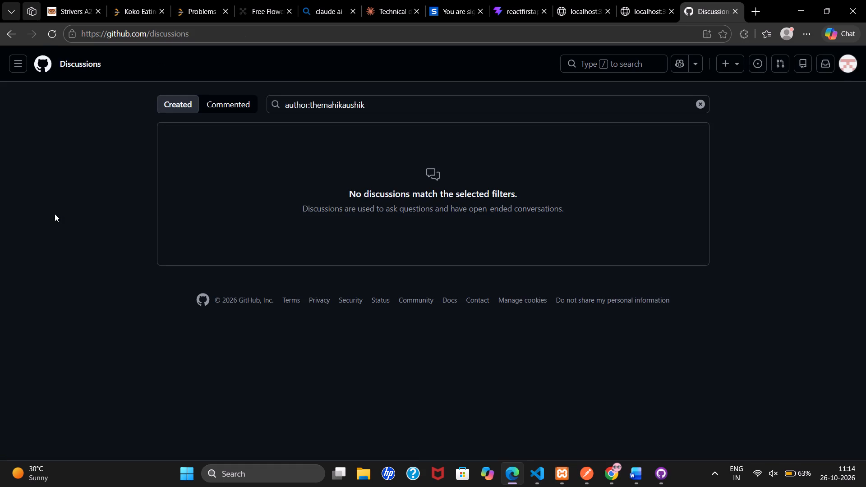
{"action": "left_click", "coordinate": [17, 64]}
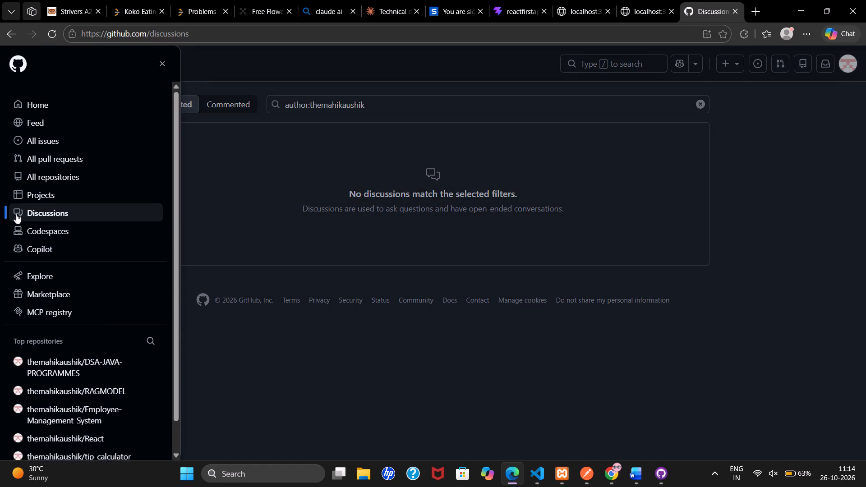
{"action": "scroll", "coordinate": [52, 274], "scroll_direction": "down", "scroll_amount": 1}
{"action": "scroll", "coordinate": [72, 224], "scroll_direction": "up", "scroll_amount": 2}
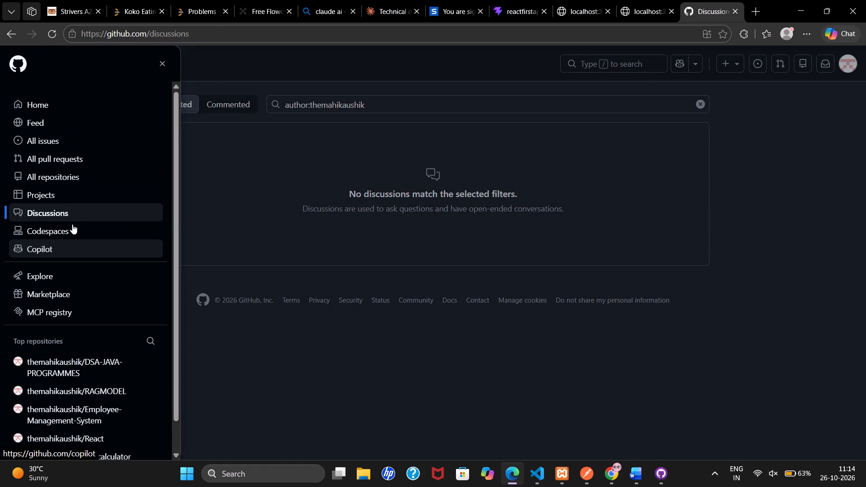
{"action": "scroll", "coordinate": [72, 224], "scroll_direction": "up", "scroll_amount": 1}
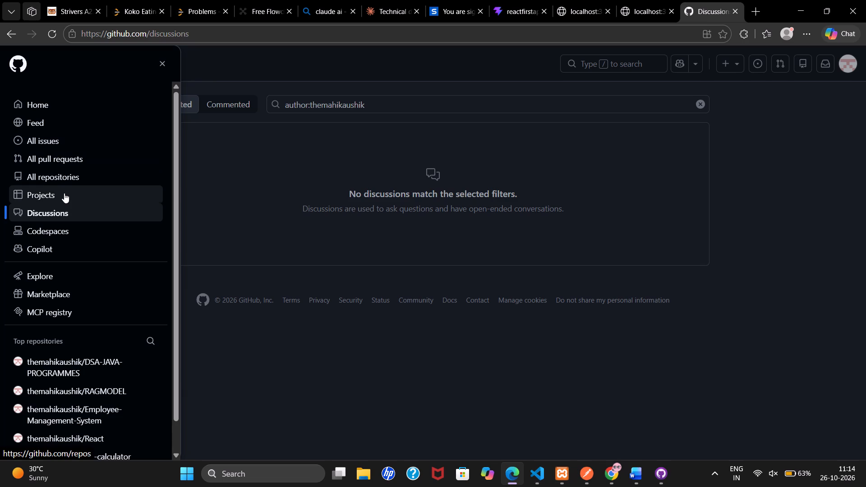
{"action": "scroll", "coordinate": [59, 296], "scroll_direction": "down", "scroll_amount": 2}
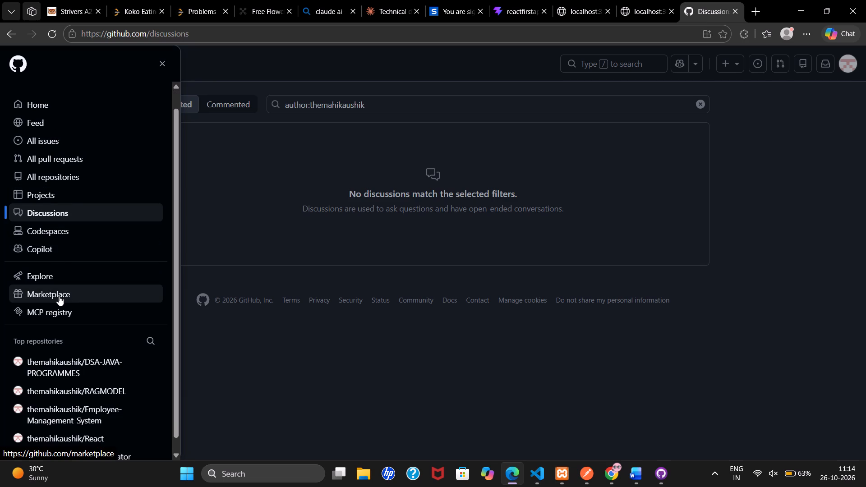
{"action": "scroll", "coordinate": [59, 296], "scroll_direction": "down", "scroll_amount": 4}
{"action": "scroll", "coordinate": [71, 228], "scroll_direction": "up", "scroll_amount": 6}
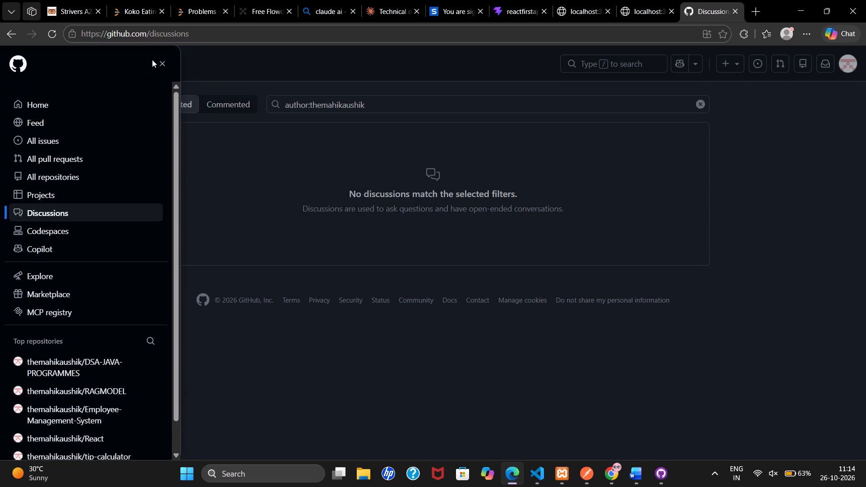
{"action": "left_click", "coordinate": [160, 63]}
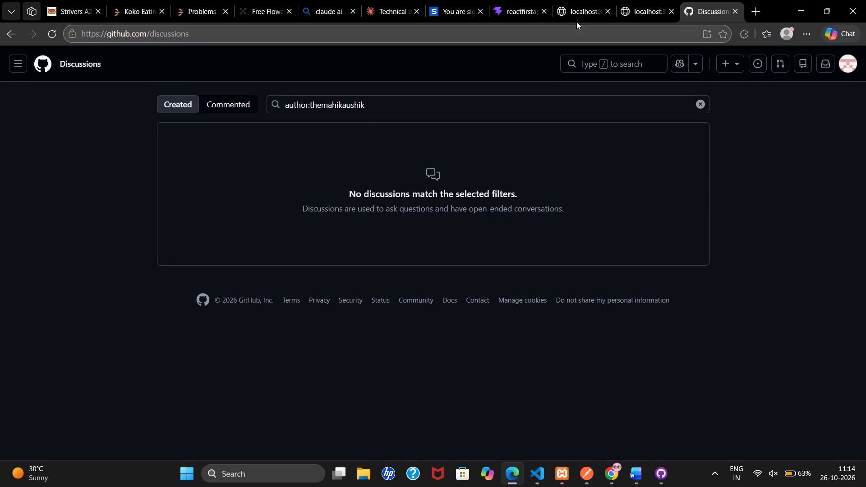
Switch to File Explorer, search the Downloads folder for "mca" and open the MCA 2nd Year Course Booklet 2025-26 PDF.
{"action": "left_click", "coordinate": [362, 483]}
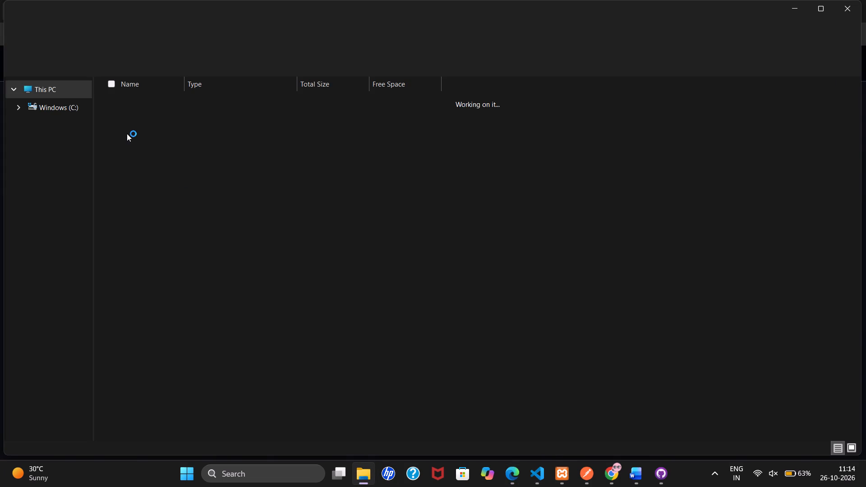
{"action": "left_click", "coordinate": [51, 212]}
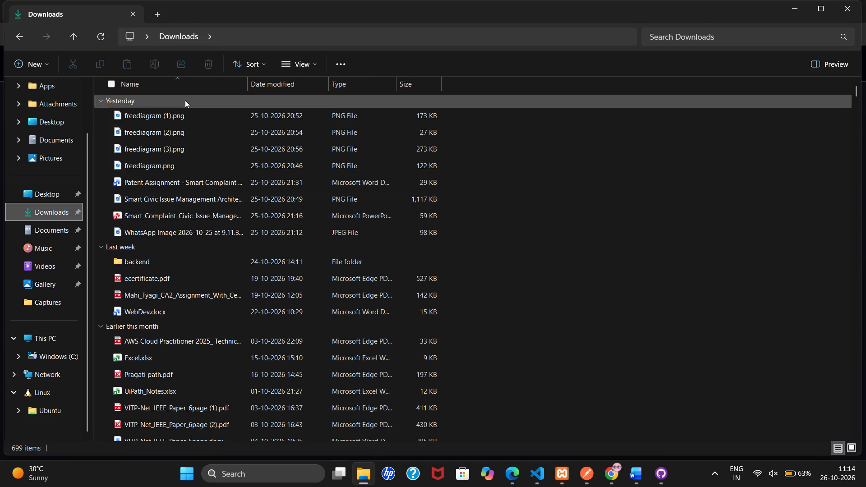
{"action": "scroll", "coordinate": [178, 231], "scroll_direction": "down", "scroll_amount": 1}
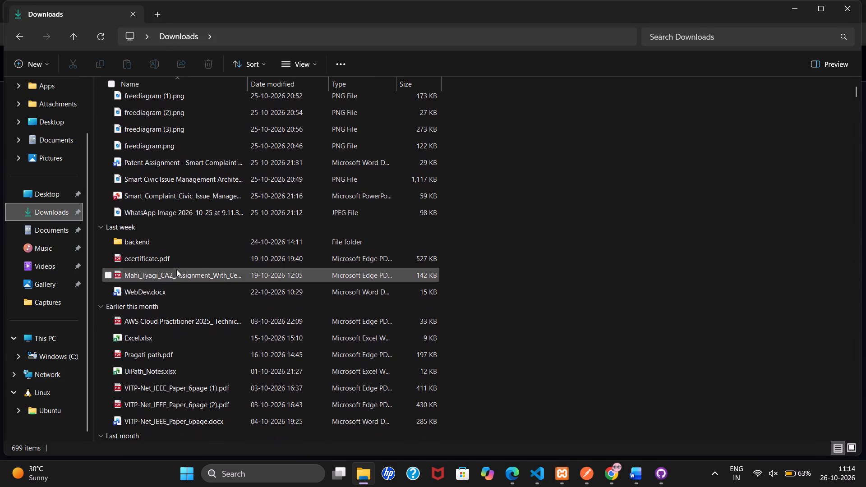
{"action": "scroll", "coordinate": [175, 294], "scroll_direction": "down", "scroll_amount": 1}
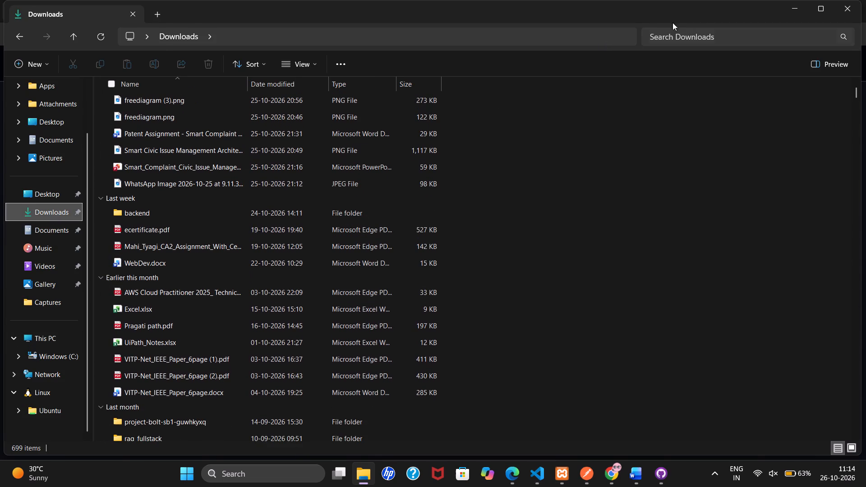
{"action": "left_click", "coordinate": [670, 41]}
{"action": "type", "text": "mca"}
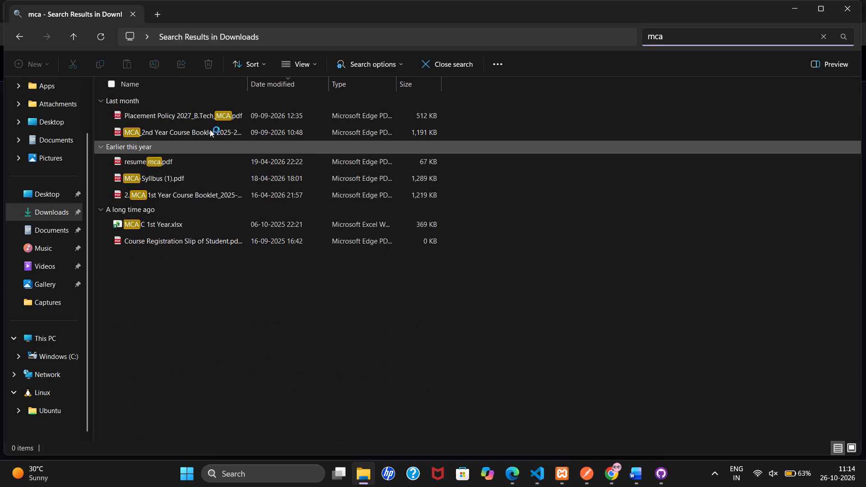
{"action": "double_click", "coordinate": [209, 134]}
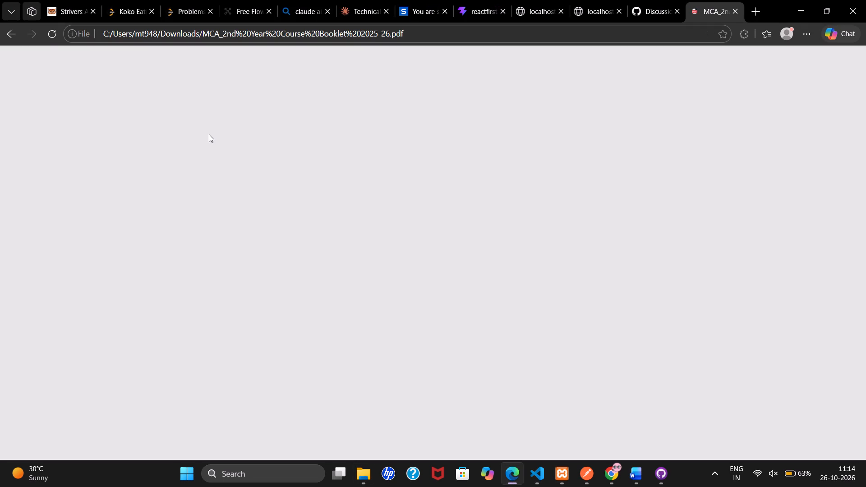
Look back through the course booklet from page 19 toward page 15, examining the course outcomes, CO-PO mappings and unit syllabi.
{"action": "scroll", "coordinate": [465, 270], "scroll_direction": "down", "scroll_amount": 1}
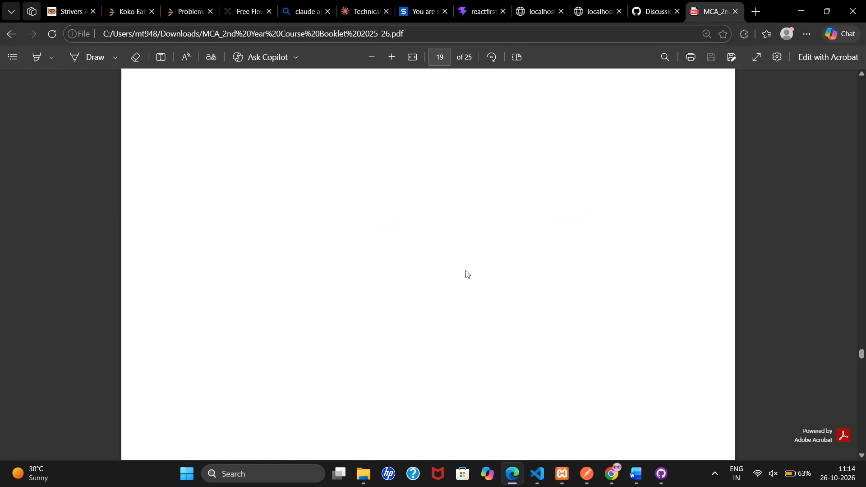
{"action": "scroll", "coordinate": [465, 270], "scroll_direction": "up", "scroll_amount": 3}
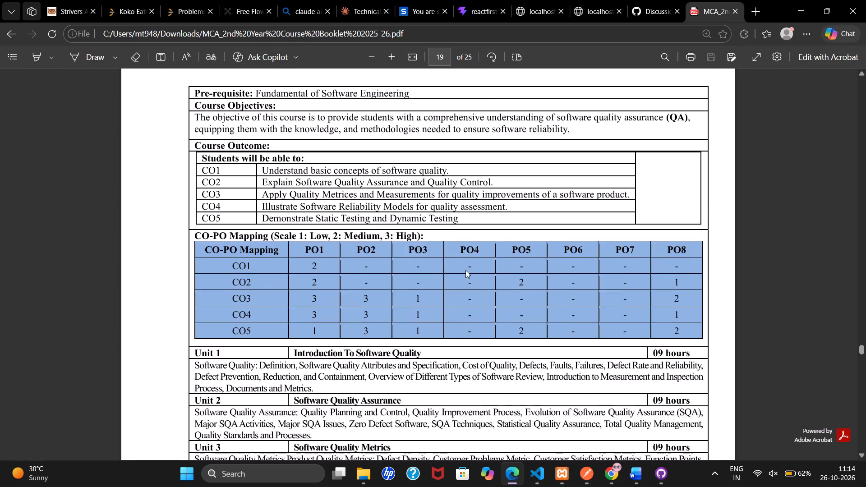
{"action": "scroll", "coordinate": [465, 270], "scroll_direction": "up", "scroll_amount": 4}
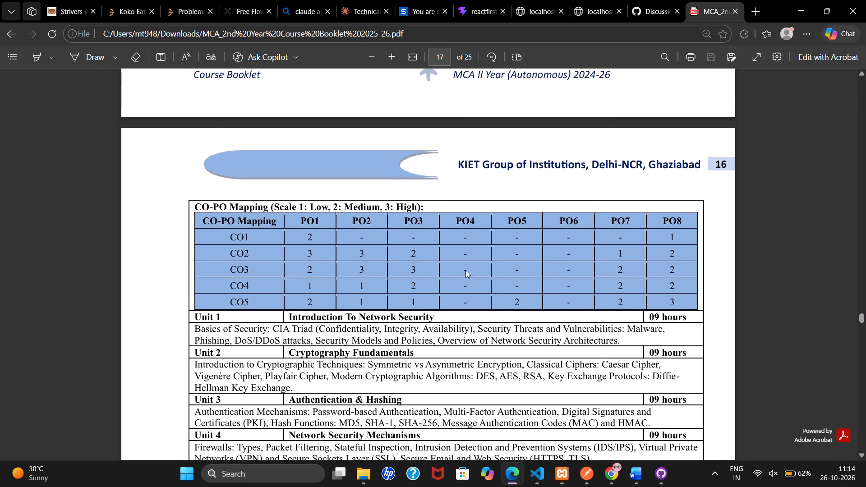
{"action": "scroll", "coordinate": [465, 270], "scroll_direction": "up", "scroll_amount": 2}
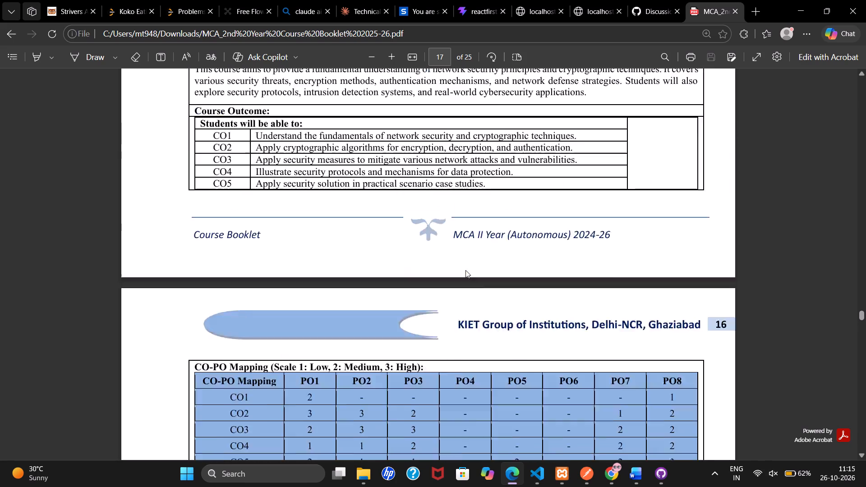
{"action": "scroll", "coordinate": [465, 270], "scroll_direction": "up", "scroll_amount": 7}
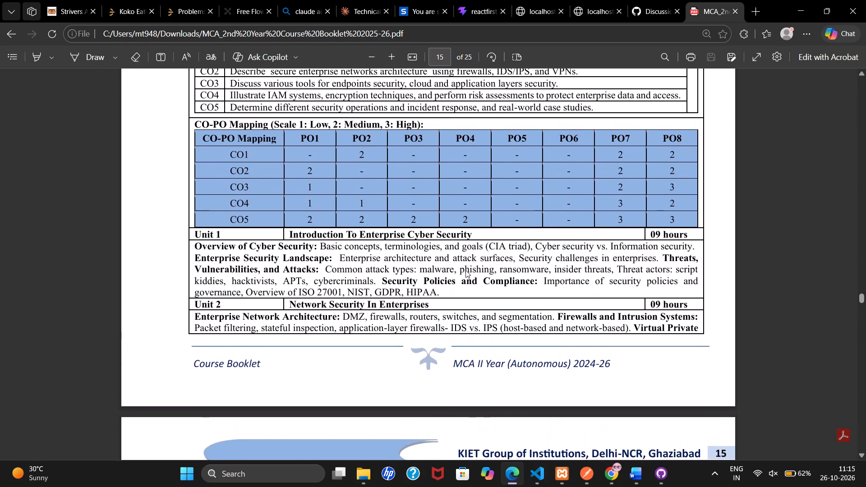
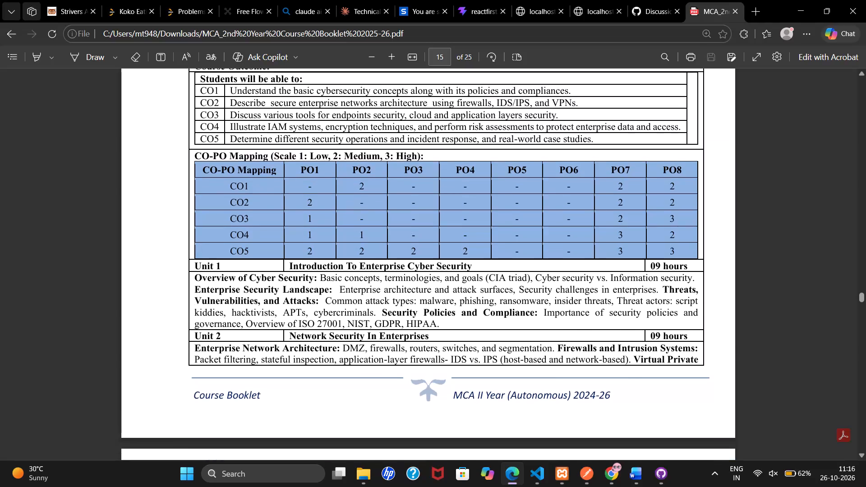
Look back through the DevOps for Scalable Applications and Cloud-Native Development syllabi, examining their units, course outcomes and CO-PO mappings.
{"action": "scroll", "coordinate": [425, 296], "scroll_direction": "up", "scroll_amount": 2}
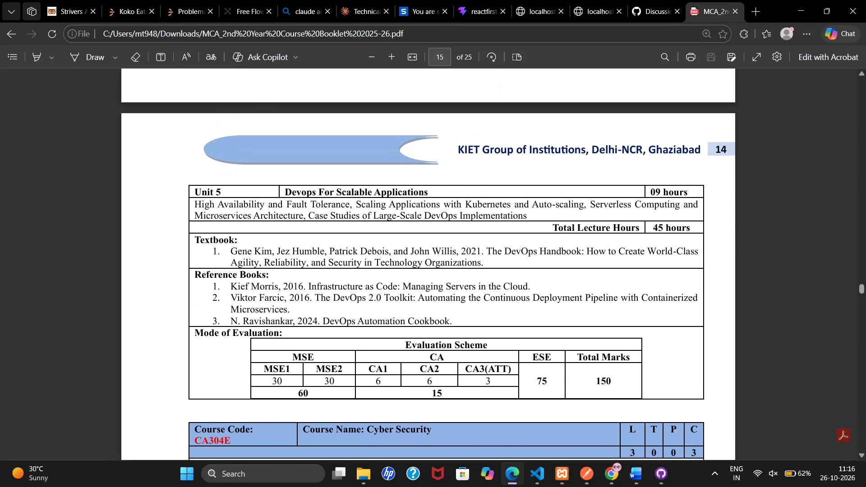
{"action": "scroll", "coordinate": [425, 296], "scroll_direction": "up", "scroll_amount": 1}
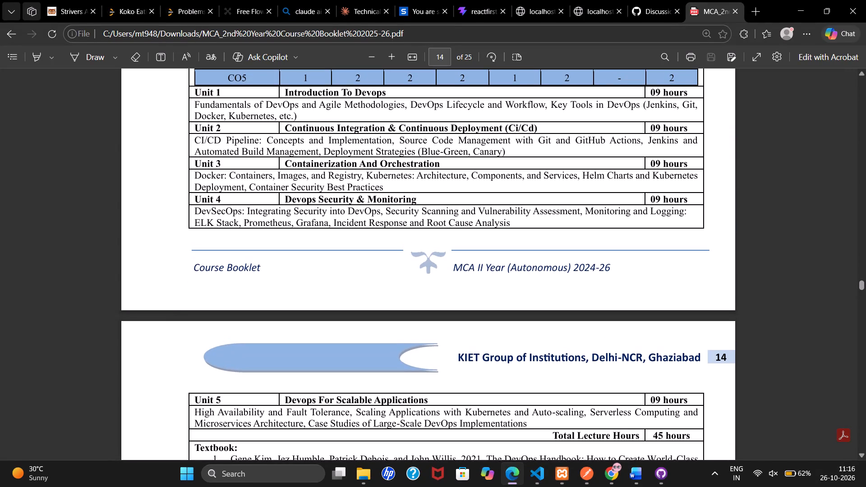
{"action": "scroll", "coordinate": [425, 296], "scroll_direction": "up", "scroll_amount": 5}
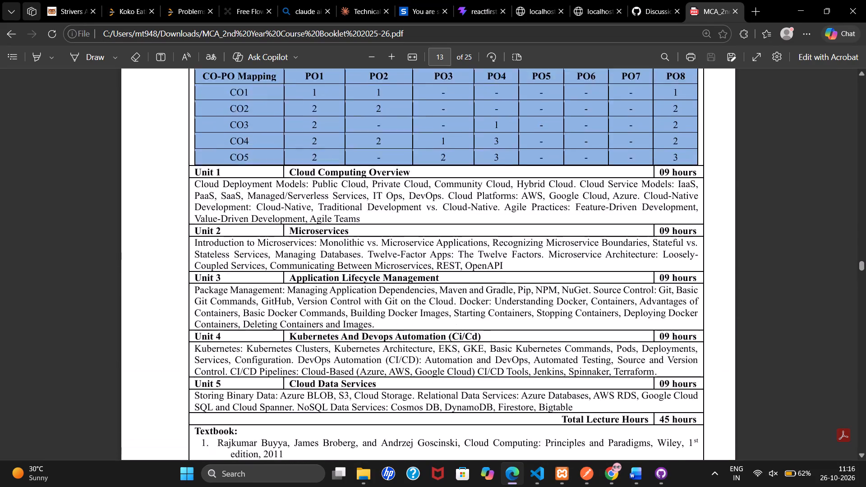
{"action": "scroll", "coordinate": [425, 296], "scroll_direction": "up", "scroll_amount": 2}
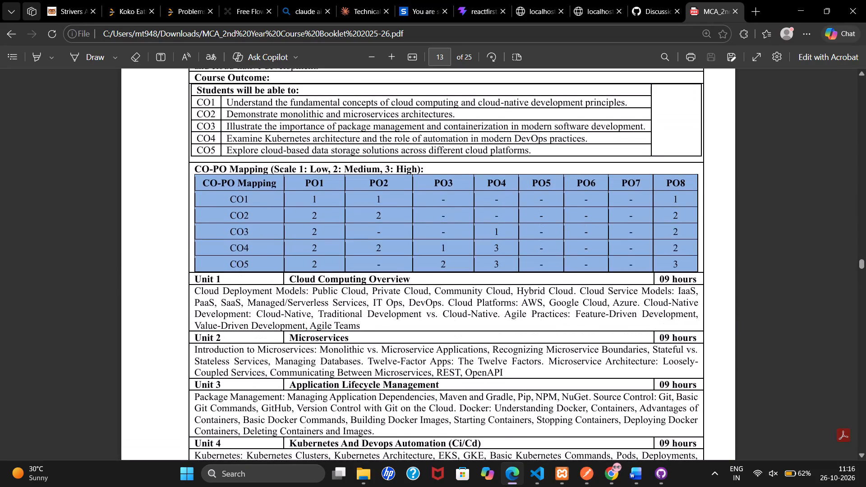
{"action": "scroll", "coordinate": [397, 299], "scroll_direction": "up", "scroll_amount": 4}
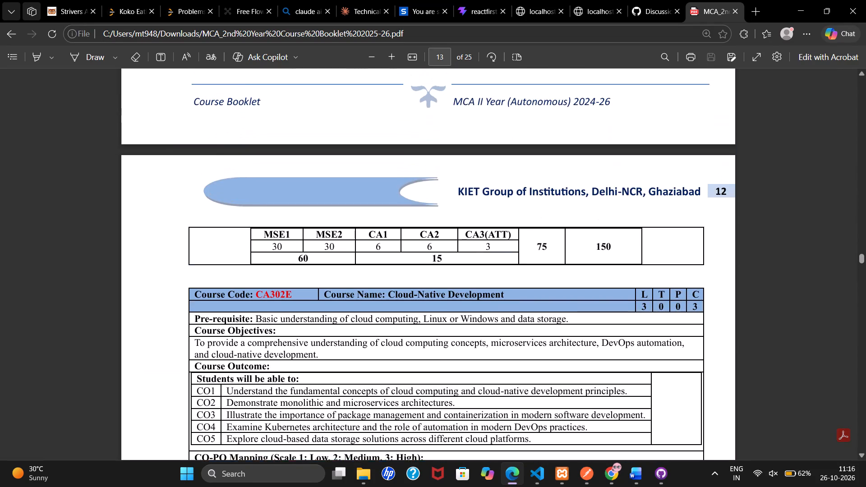
Look back through the UI/UX Design for Web Application and Cryptocurrency & Blockchain Applications syllabi, examining units, outcomes and evaluation schemes.
{"action": "scroll", "coordinate": [397, 299], "scroll_direction": "up", "scroll_amount": 5}
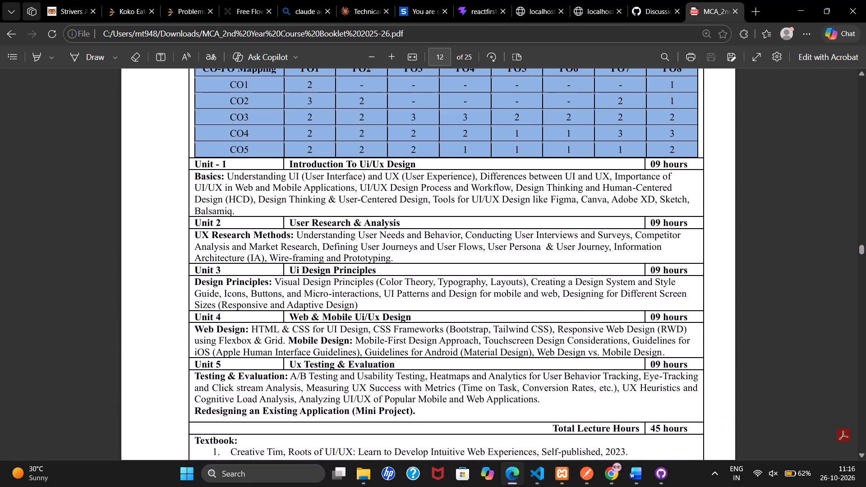
{"action": "scroll", "coordinate": [362, 223], "scroll_direction": "up", "scroll_amount": 4}
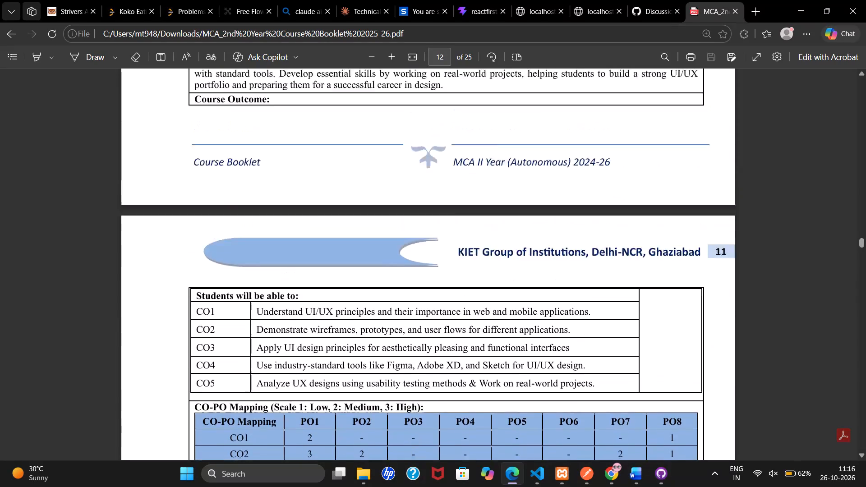
{"action": "scroll", "coordinate": [362, 223], "scroll_direction": "up", "scroll_amount": 4}
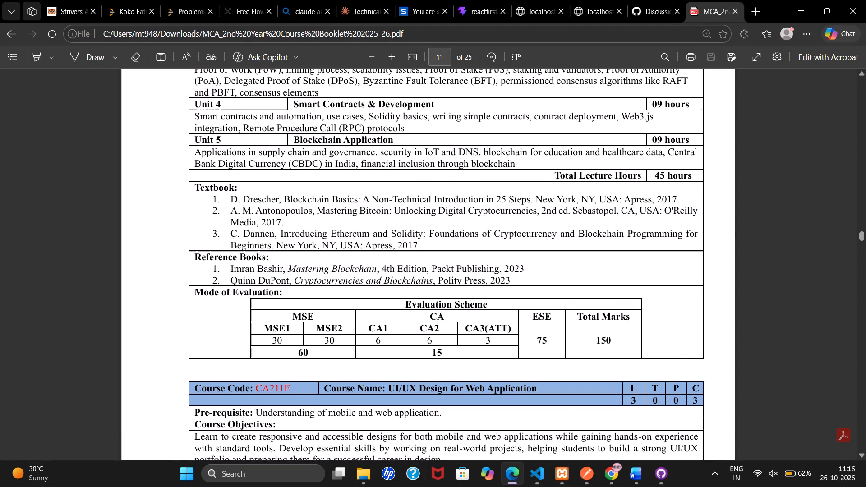
{"action": "scroll", "coordinate": [387, 386], "scroll_direction": "up", "scroll_amount": 3}
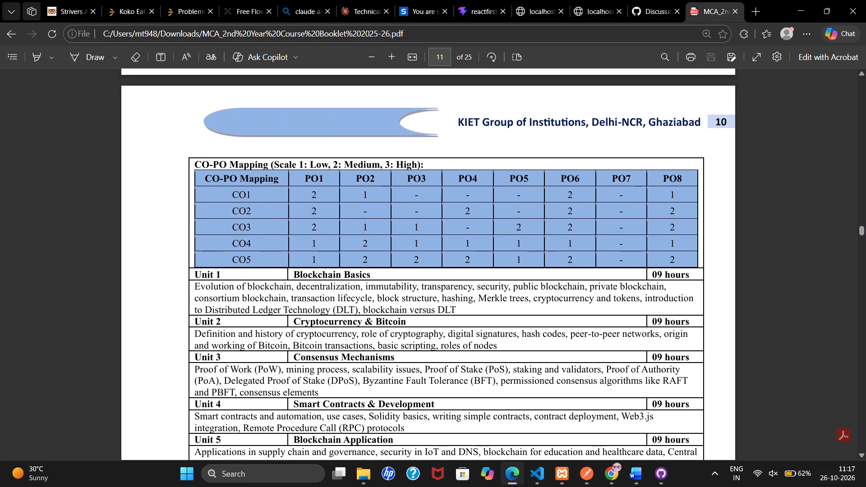
{"action": "scroll", "coordinate": [387, 386], "scroll_direction": "up", "scroll_amount": 5}
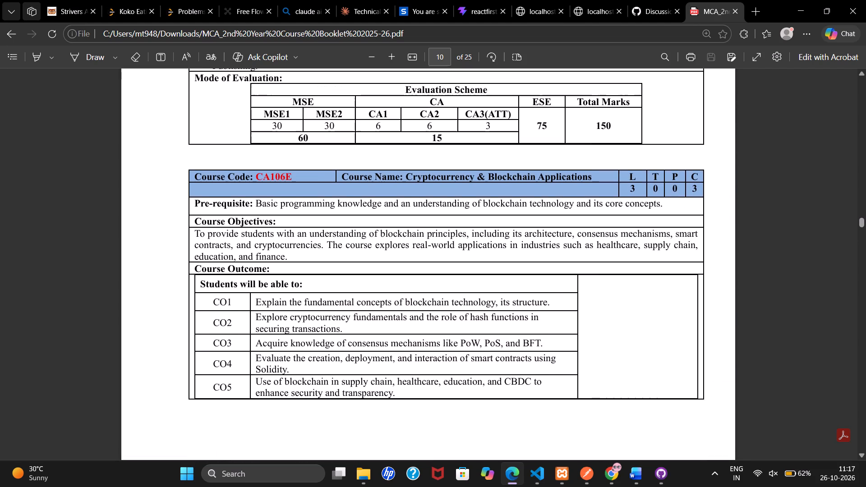
Look back through the Data Science and Data Analytics Essentials syllabi, examining their unit topics, course outcomes and CO-PO mappings.
{"action": "scroll", "coordinate": [387, 386], "scroll_direction": "up", "scroll_amount": 1}
{"action": "scroll", "coordinate": [335, 335], "scroll_direction": "up", "scroll_amount": 4}
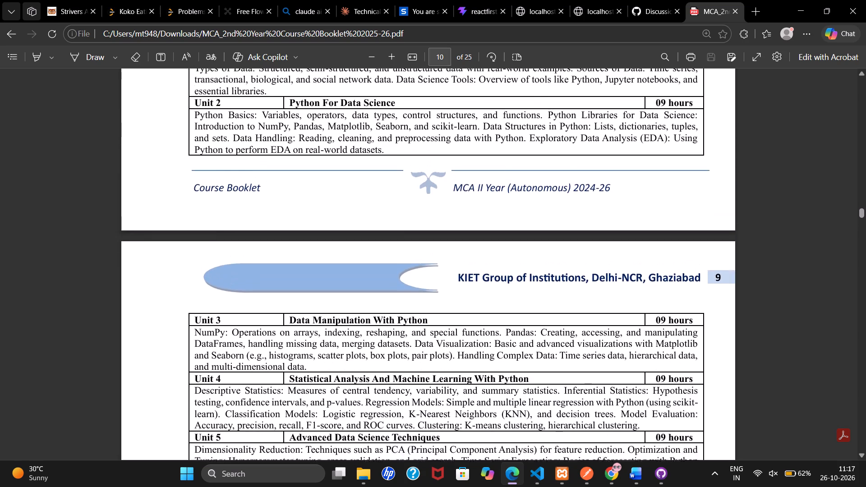
{"action": "scroll", "coordinate": [335, 335], "scroll_direction": "up", "scroll_amount": 6}
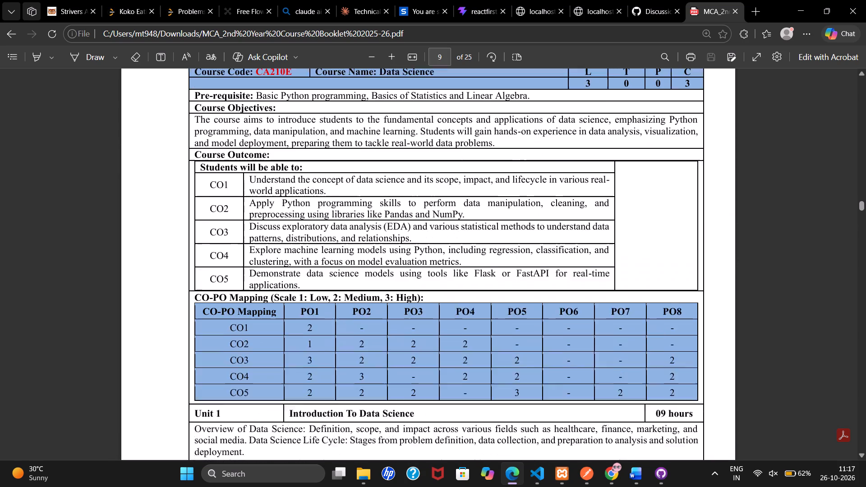
{"action": "scroll", "coordinate": [335, 335], "scroll_direction": "up", "scroll_amount": 7}
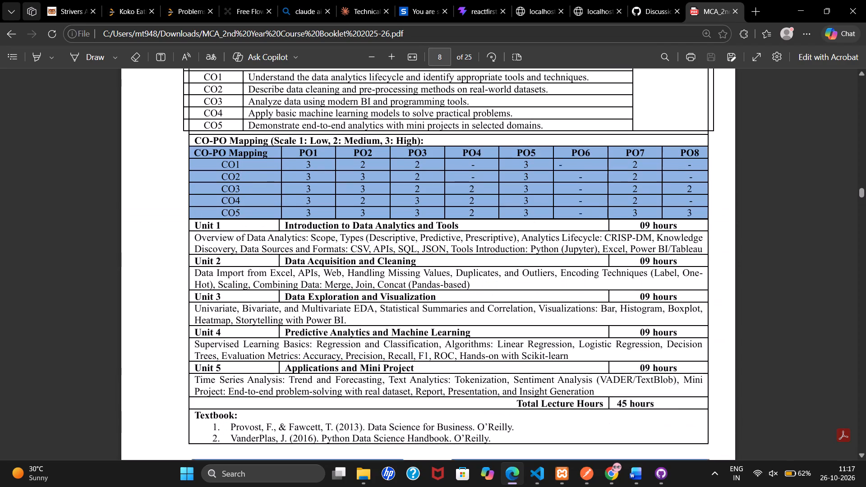
{"action": "scroll", "coordinate": [335, 335], "scroll_direction": "up", "scroll_amount": 2}
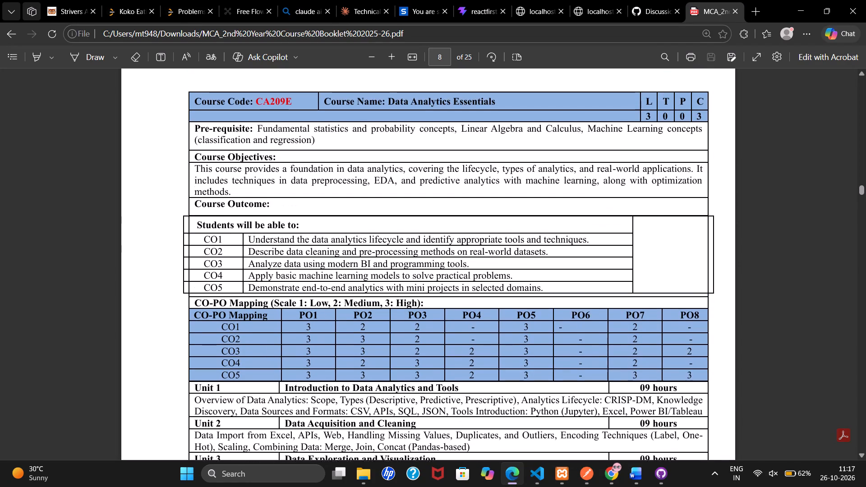
{"action": "scroll", "coordinate": [335, 335], "scroll_direction": "up", "scroll_amount": 1}
{"action": "scroll", "coordinate": [309, 269], "scroll_direction": "up", "scroll_amount": 2}
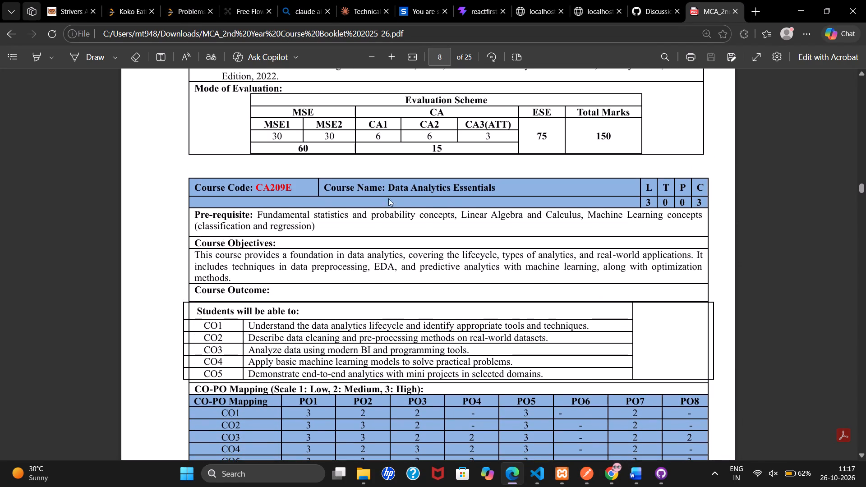
Look back through the Machine Learning and GenAI and Web Development syllabi, examining their units, CO-PO mappings and course outcomes.
{"action": "scroll", "coordinate": [399, 193], "scroll_direction": "up", "scroll_amount": 6}
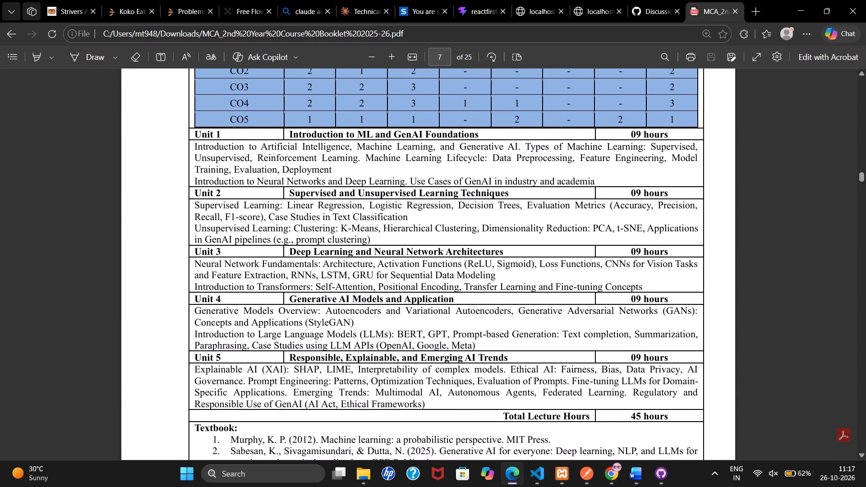
{"action": "scroll", "coordinate": [399, 193], "scroll_direction": "up", "scroll_amount": 2}
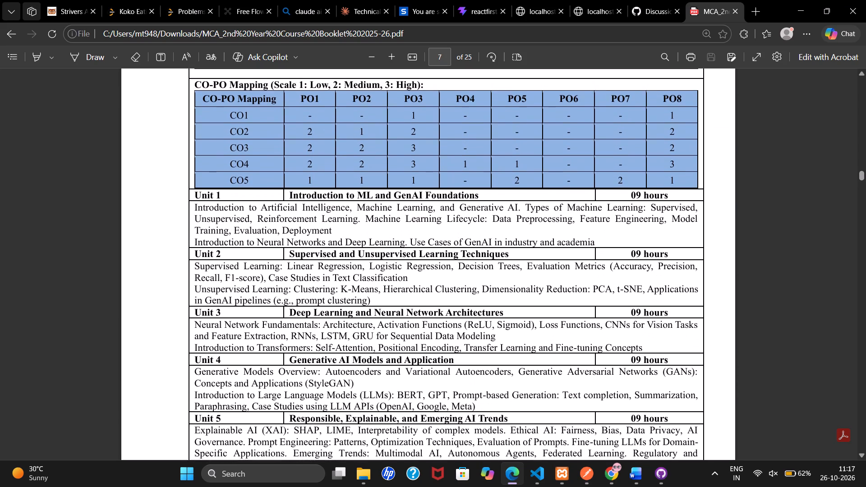
{"action": "scroll", "coordinate": [399, 193], "scroll_direction": "up", "scroll_amount": 6}
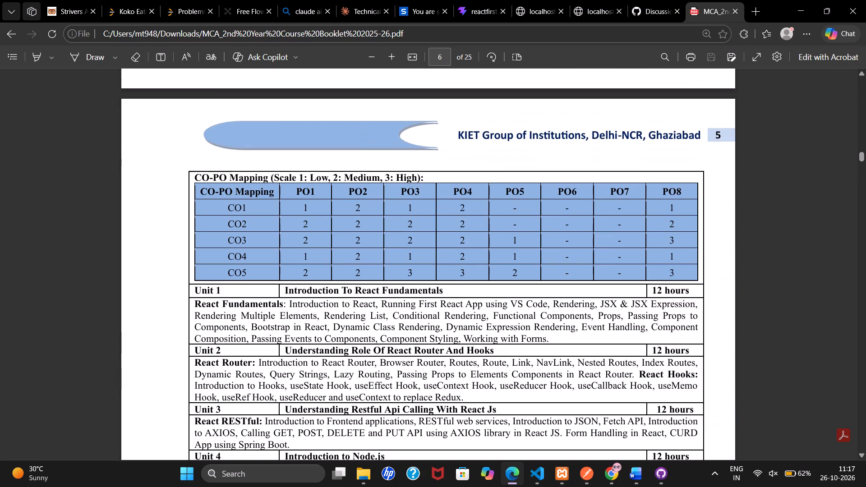
{"action": "scroll", "coordinate": [390, 294], "scroll_direction": "up", "scroll_amount": 1}
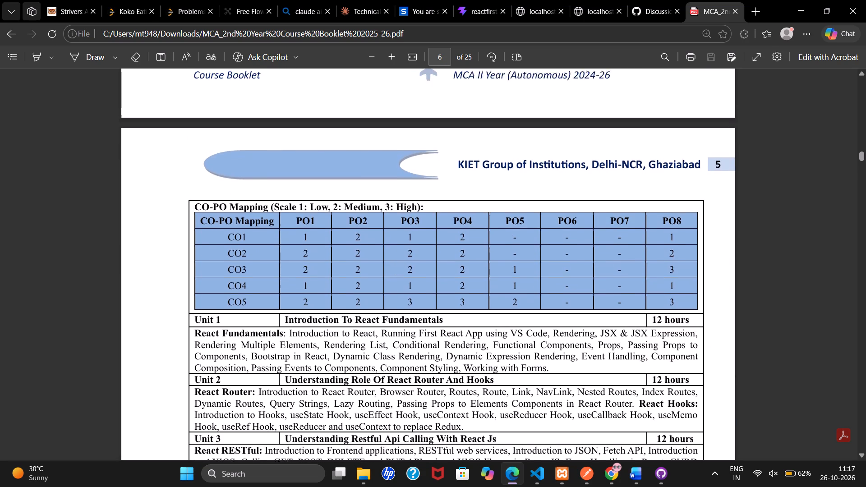
{"action": "scroll", "coordinate": [390, 294], "scroll_direction": "up", "scroll_amount": 7}
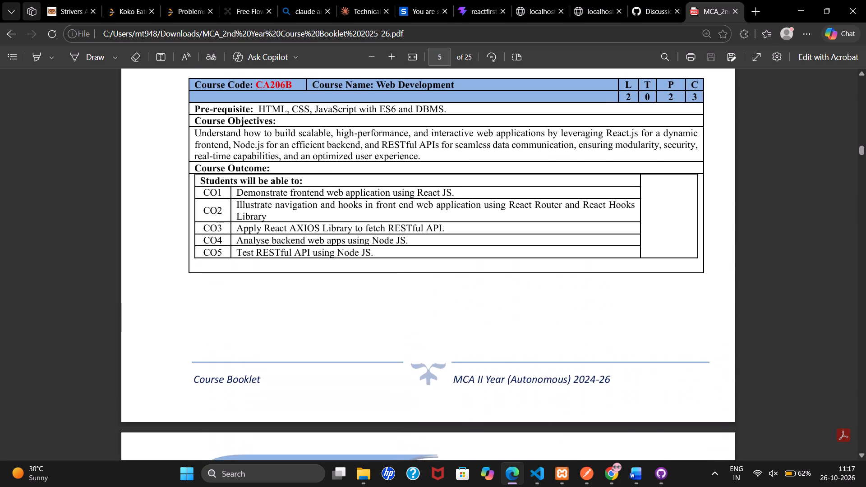
Look back through the Computer Networks Technologies and Analysis & Design of Algorithms syllabi to the start of the theory course section.
{"action": "scroll", "coordinate": [390, 294], "scroll_direction": "up", "scroll_amount": 6}
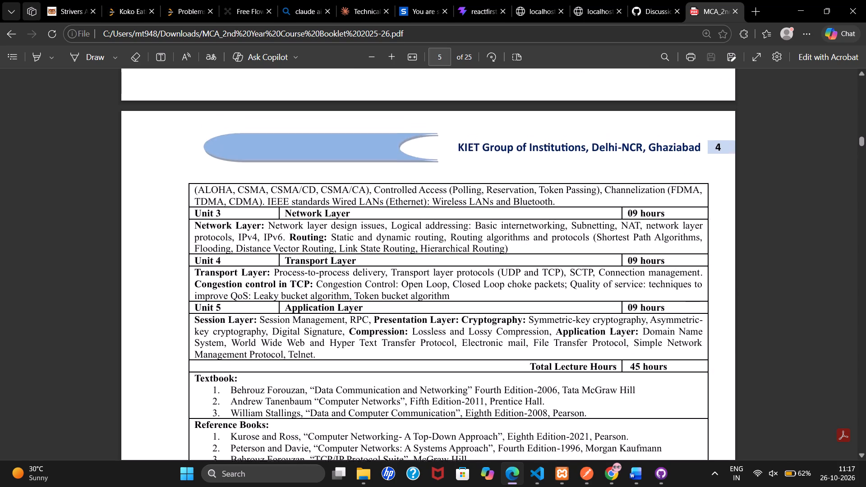
{"action": "scroll", "coordinate": [397, 294], "scroll_direction": "up", "scroll_amount": 5}
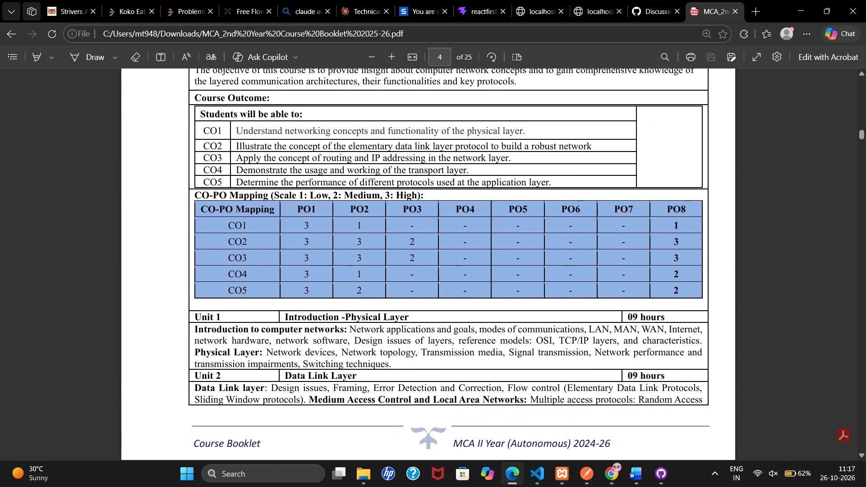
{"action": "scroll", "coordinate": [397, 294], "scroll_direction": "up", "scroll_amount": 6}
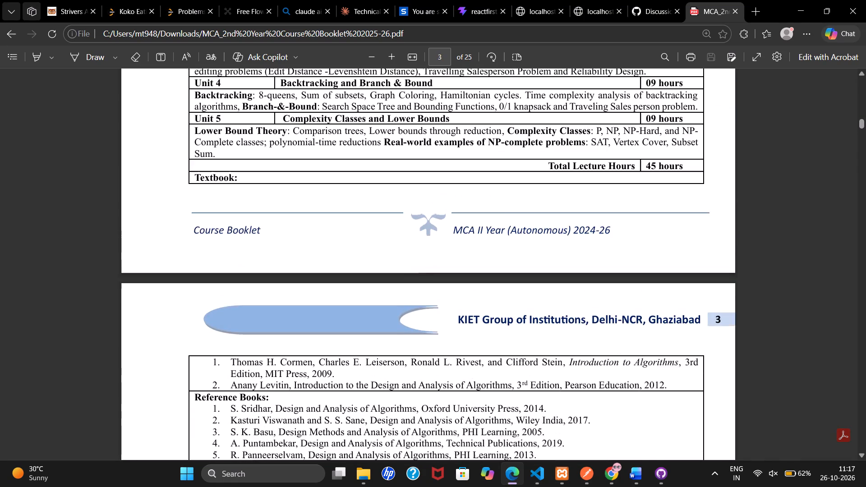
{"action": "scroll", "coordinate": [397, 294], "scroll_direction": "up", "scroll_amount": 9}
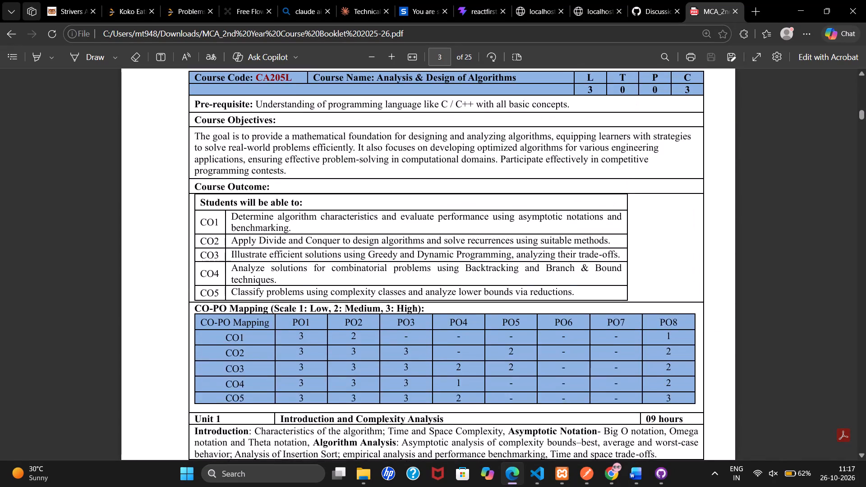
{"action": "scroll", "coordinate": [397, 294], "scroll_direction": "up", "scroll_amount": 5}
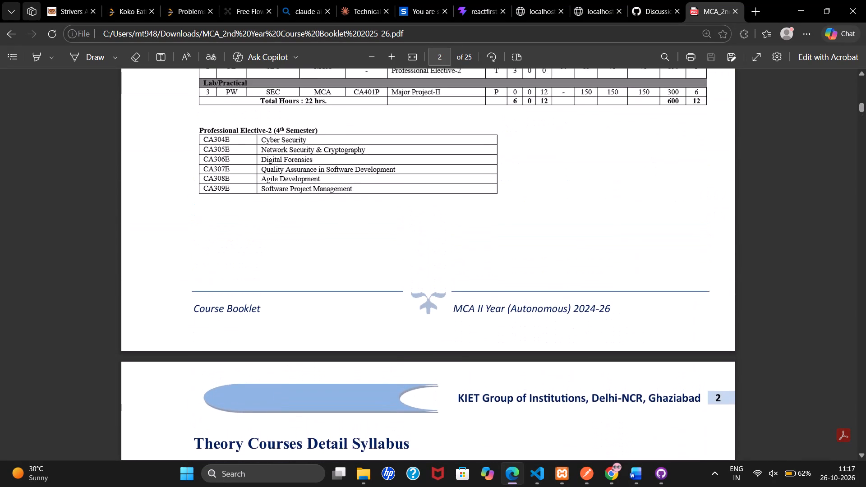
Read forward through the Analysis & Design of Algorithms syllabus, from its course outcomes and five units to its textbooks and evaluation scheme.
{"action": "scroll", "coordinate": [397, 294], "scroll_direction": "down", "scroll_amount": 9}
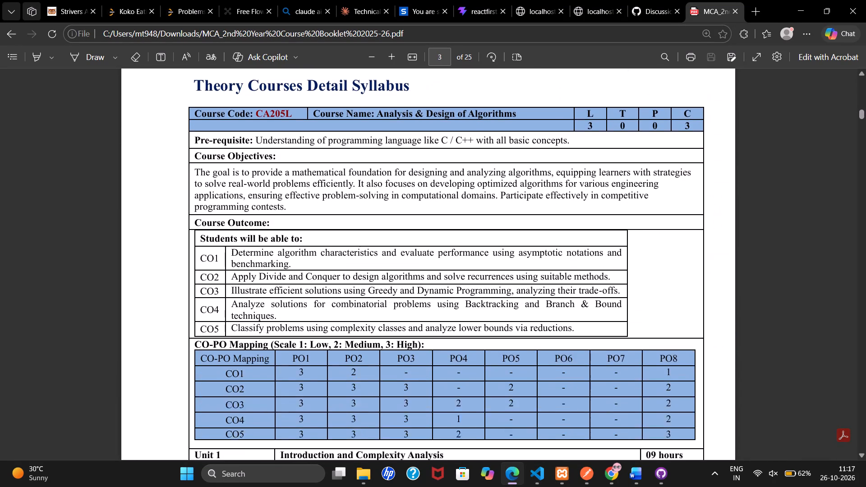
{"action": "scroll", "coordinate": [397, 294], "scroll_direction": "down", "scroll_amount": 4}
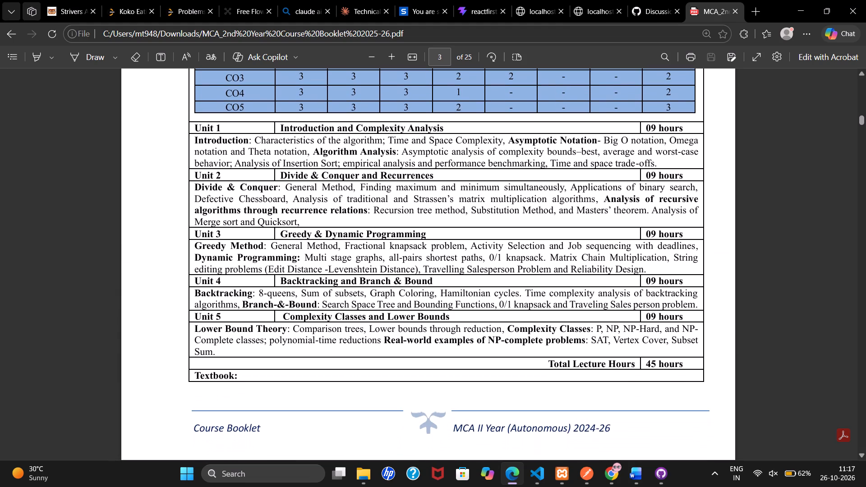
{"action": "scroll", "coordinate": [397, 294], "scroll_direction": "down", "scroll_amount": 1}
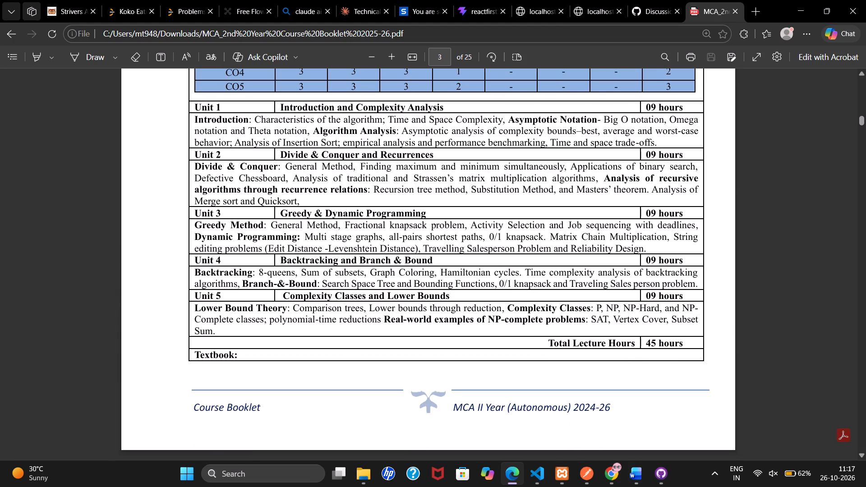
{"action": "scroll", "coordinate": [392, 248], "scroll_direction": "down", "scroll_amount": 3}
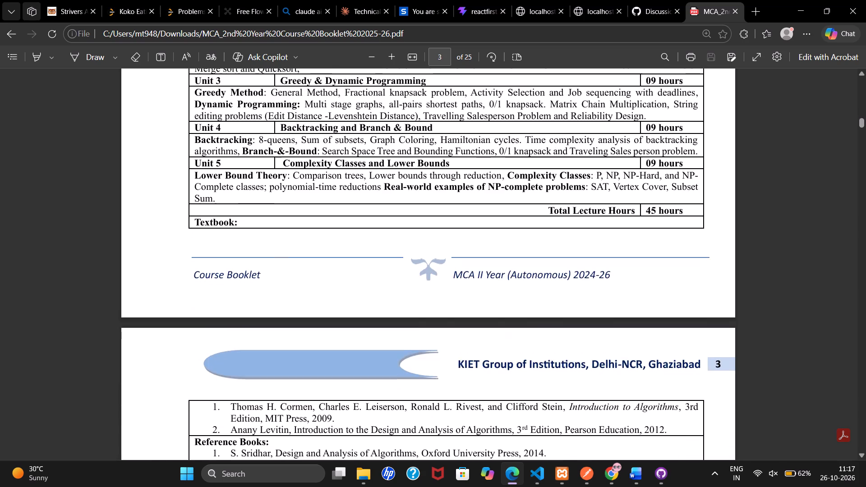
{"action": "scroll", "coordinate": [392, 248], "scroll_direction": "down", "scroll_amount": 3}
Return to page 2 of the booklet and examine the 3rd- and 4th-semester course tables and the Professional Elective-1 list.
{"action": "scroll", "coordinate": [392, 248], "scroll_direction": "up", "scroll_amount": 1}
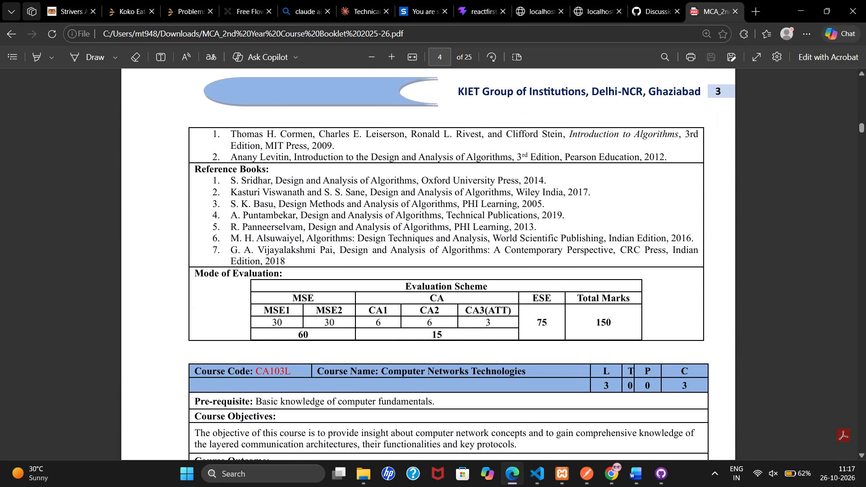
{"action": "scroll", "coordinate": [392, 248], "scroll_direction": "up", "scroll_amount": 2}
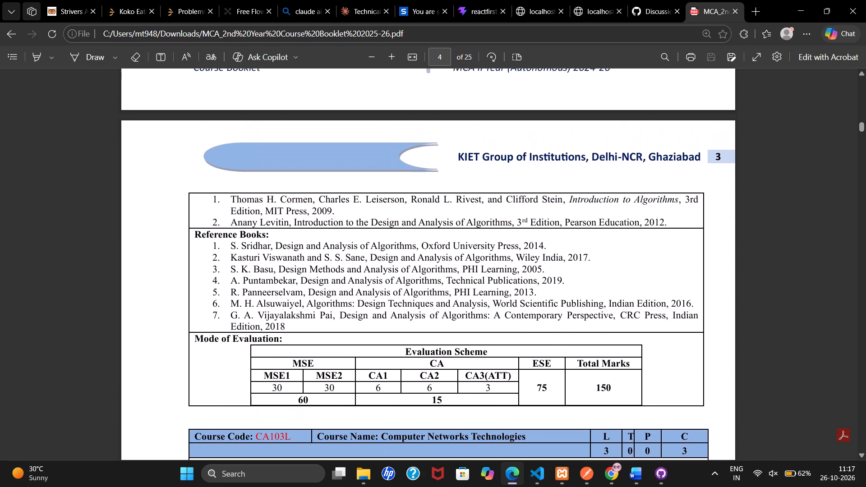
{"action": "scroll", "coordinate": [392, 248], "scroll_direction": "up", "scroll_amount": 4}
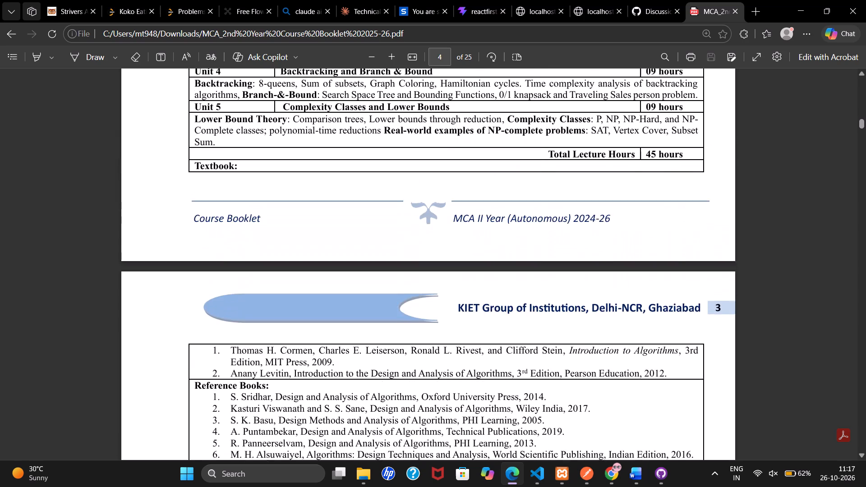
{"action": "scroll", "coordinate": [392, 248], "scroll_direction": "up", "scroll_amount": 3}
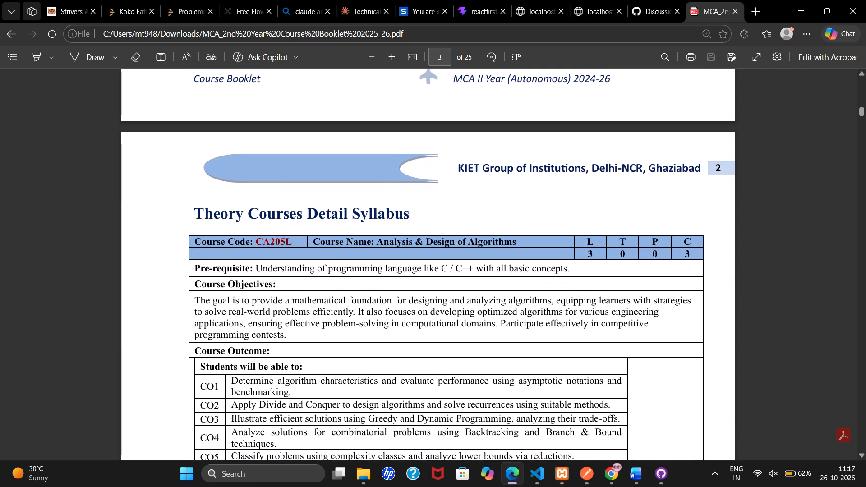
{"action": "scroll", "coordinate": [392, 248], "scroll_direction": "up", "scroll_amount": 3}
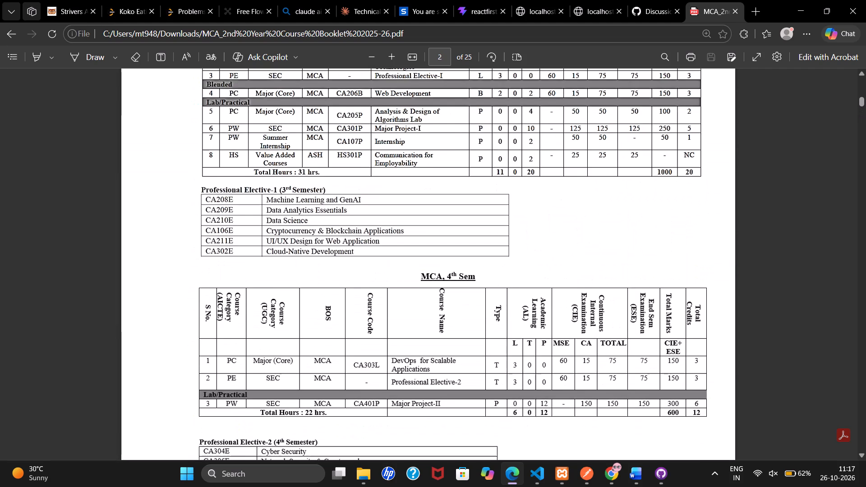
{"action": "scroll", "coordinate": [392, 248], "scroll_direction": "up", "scroll_amount": 2}
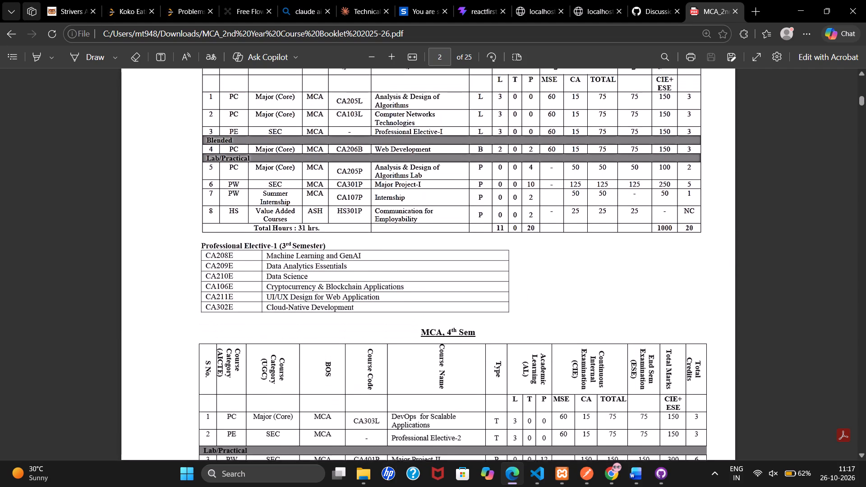
Examine the full 3rd-semester course table above the Professional Elective-1 list on page 2.
{"action": "scroll", "coordinate": [392, 248], "scroll_direction": "up", "scroll_amount": 1}
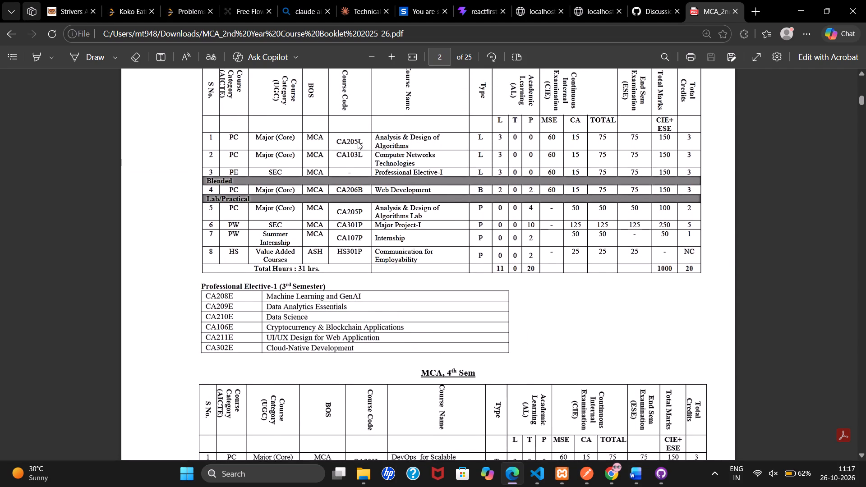
{"action": "scroll", "coordinate": [404, 165], "scroll_direction": "up", "scroll_amount": 1}
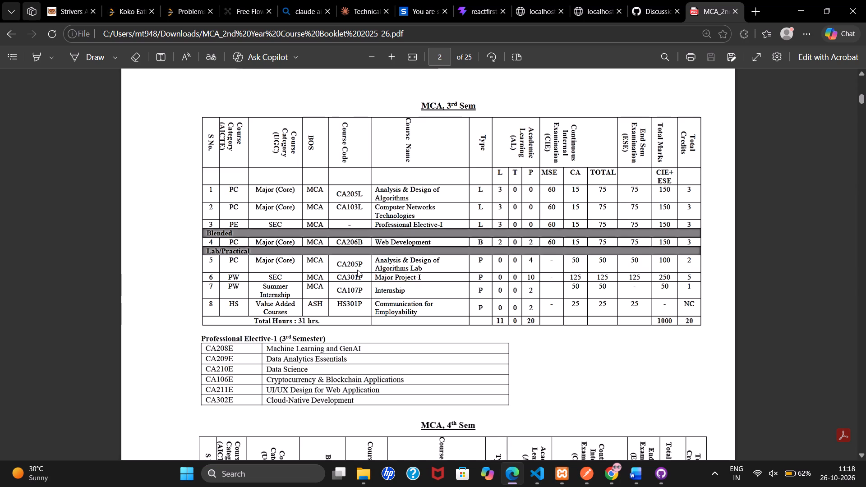
Skim forward through the theory syllabi from Analysis & Design of Algorithms and Web Development to Machine Learning and GenAI.
{"action": "scroll", "coordinate": [417, 332], "scroll_direction": "down", "scroll_amount": 6}
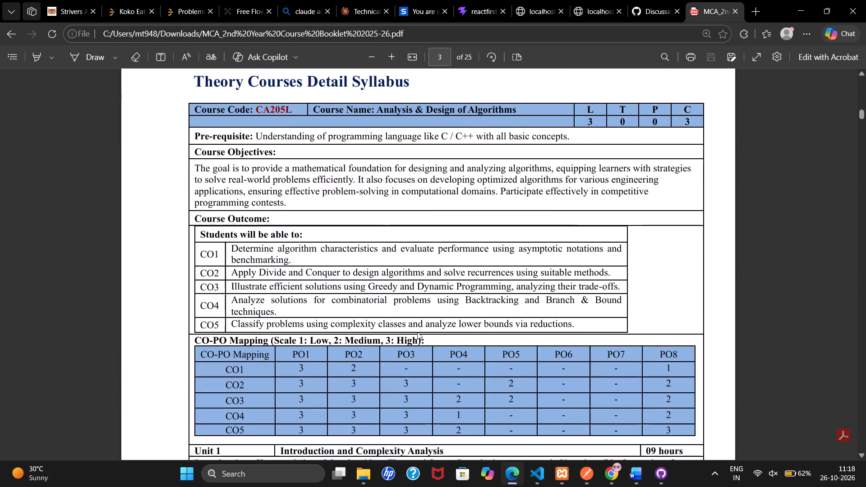
{"action": "scroll", "coordinate": [417, 332], "scroll_direction": "down", "scroll_amount": 9}
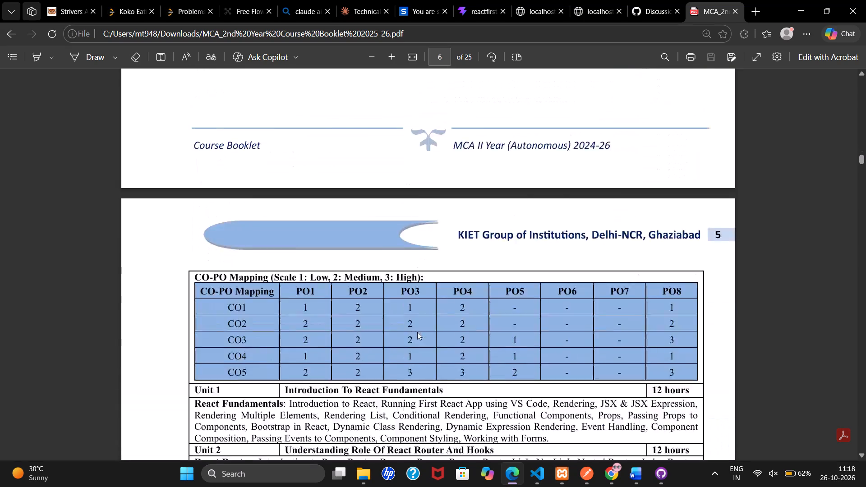
{"action": "scroll", "coordinate": [417, 332], "scroll_direction": "down", "scroll_amount": 2}
{"action": "scroll", "coordinate": [417, 332], "scroll_direction": "up", "scroll_amount": 1}
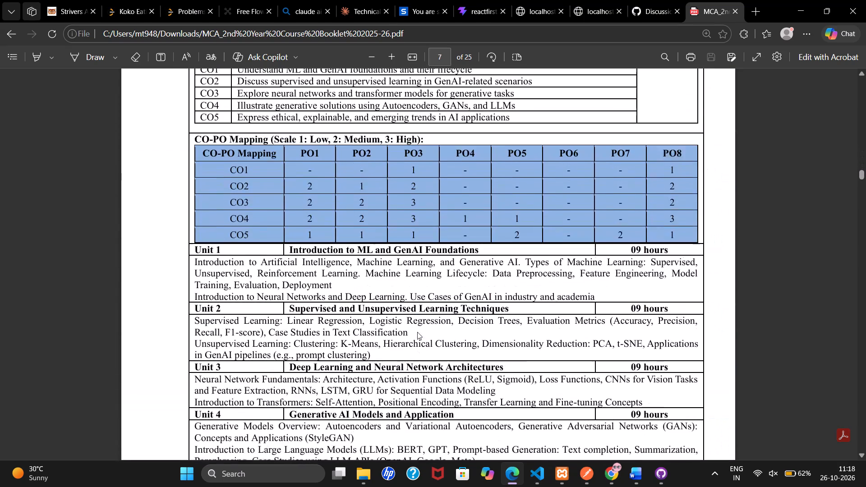
{"action": "scroll", "coordinate": [417, 332], "scroll_direction": "up", "scroll_amount": 2}
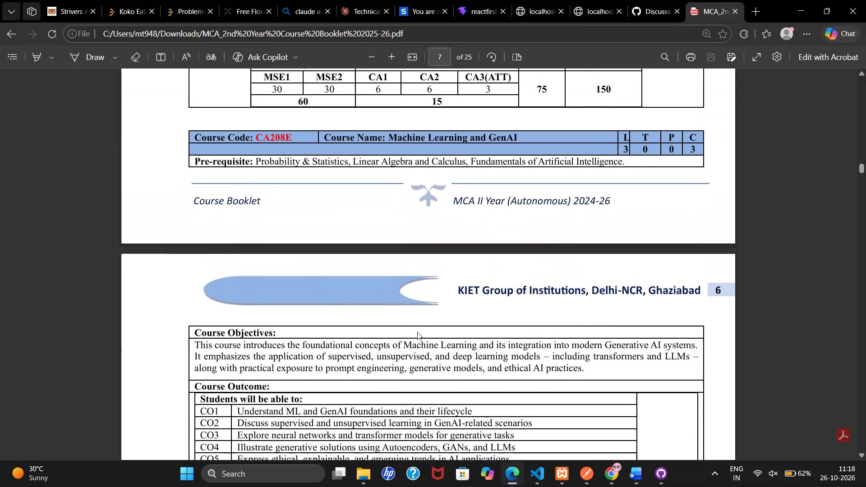
Skim the Professional Elective-1 syllabi from Data Analytics Essentials through Data Science, Blockchain and UI/UX Design to Cloud-Native Development.
{"action": "scroll", "coordinate": [417, 332], "scroll_direction": "down", "scroll_amount": 1}
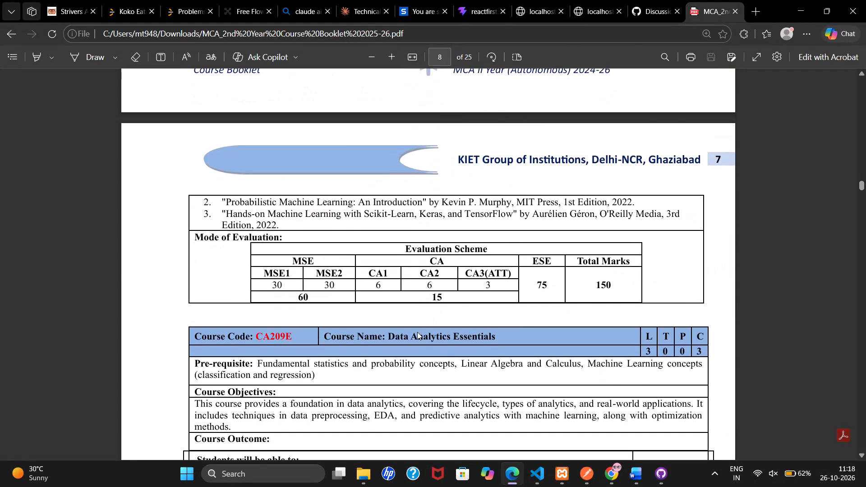
{"action": "scroll", "coordinate": [417, 332], "scroll_direction": "down", "scroll_amount": 6}
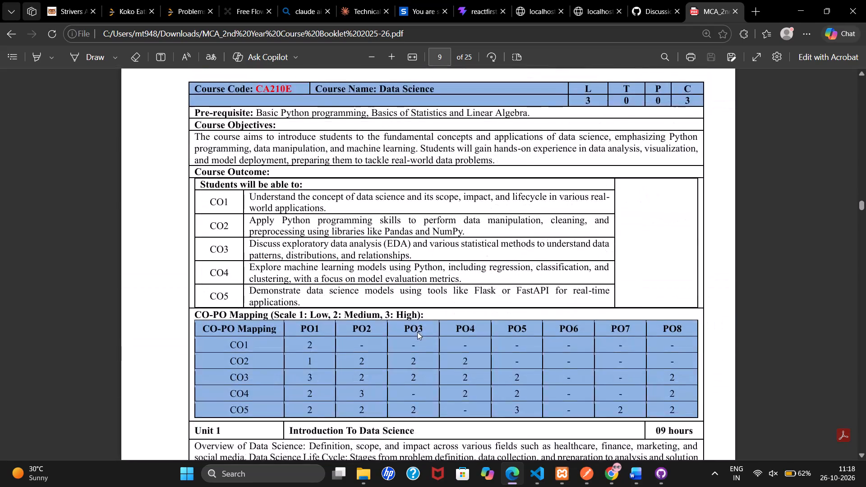
{"action": "scroll", "coordinate": [417, 332], "scroll_direction": "down", "scroll_amount": 4}
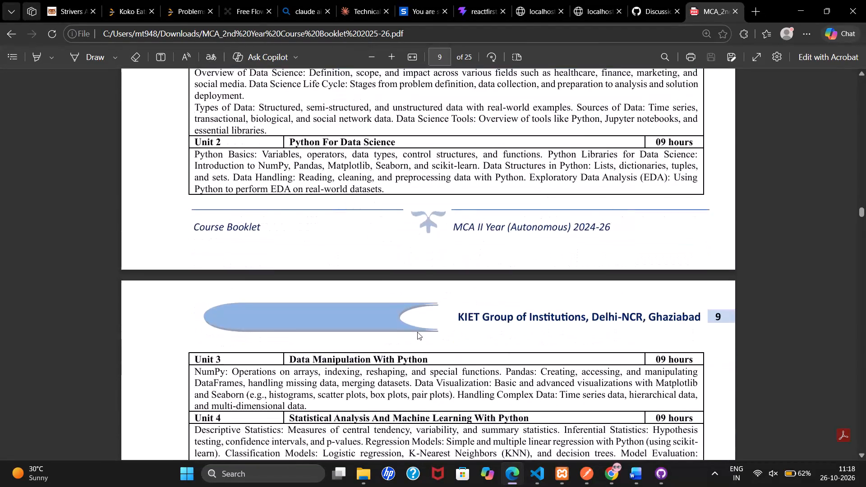
{"action": "scroll", "coordinate": [417, 332], "scroll_direction": "down", "scroll_amount": 3}
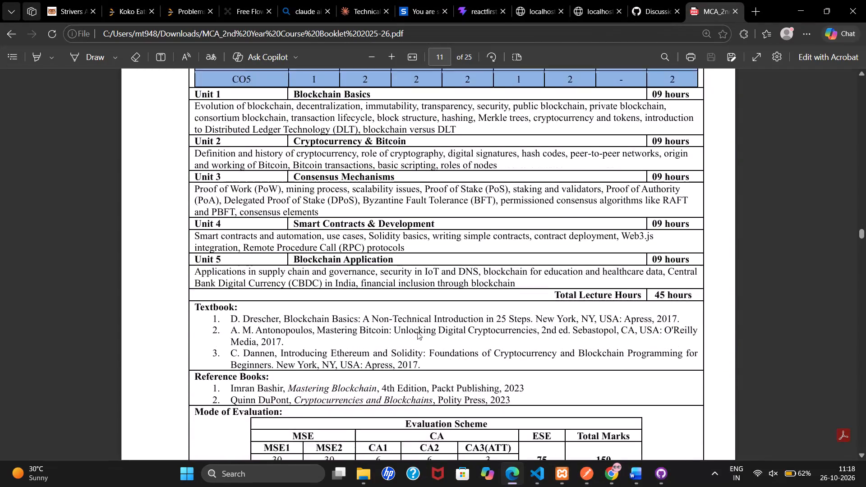
{"action": "scroll", "coordinate": [417, 332], "scroll_direction": "down", "scroll_amount": 4}
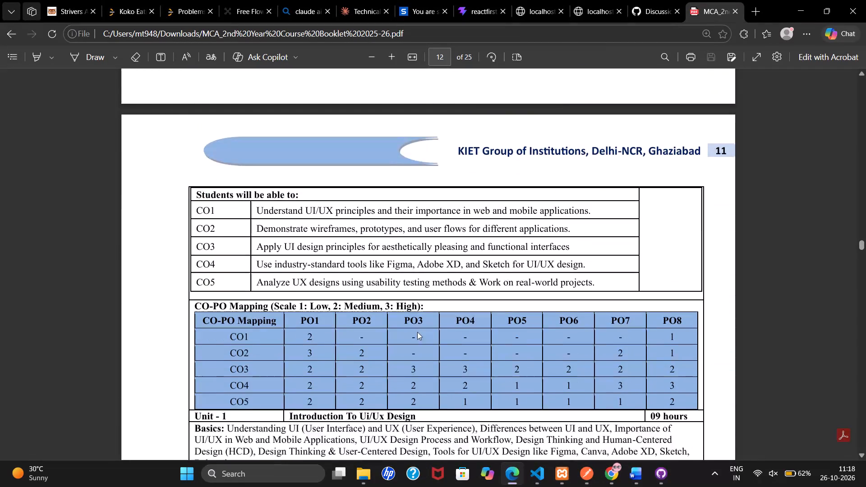
{"action": "scroll", "coordinate": [417, 332], "scroll_direction": "down", "scroll_amount": 5}
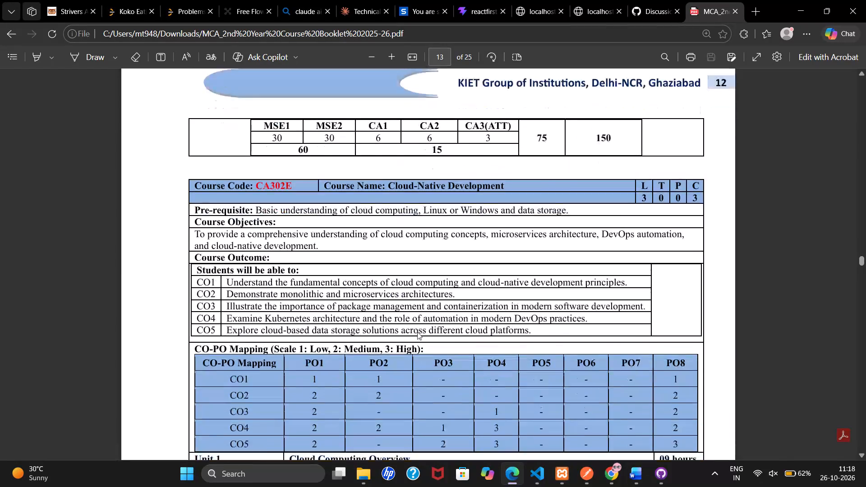
Skim the 4th-semester syllabi for DevOps, Cyber Security, Network Security and Cryptography, and Digital Forensics.
{"action": "scroll", "coordinate": [417, 332], "scroll_direction": "down", "scroll_amount": 3}
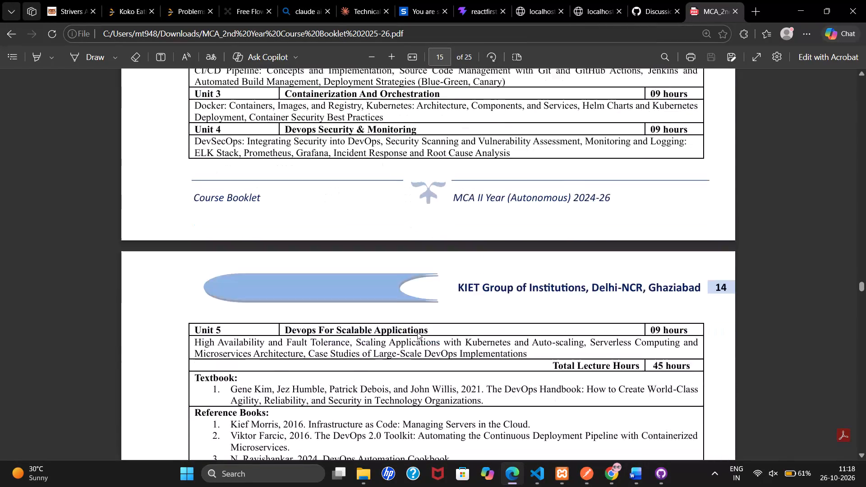
{"action": "scroll", "coordinate": [417, 332], "scroll_direction": "down", "scroll_amount": 4}
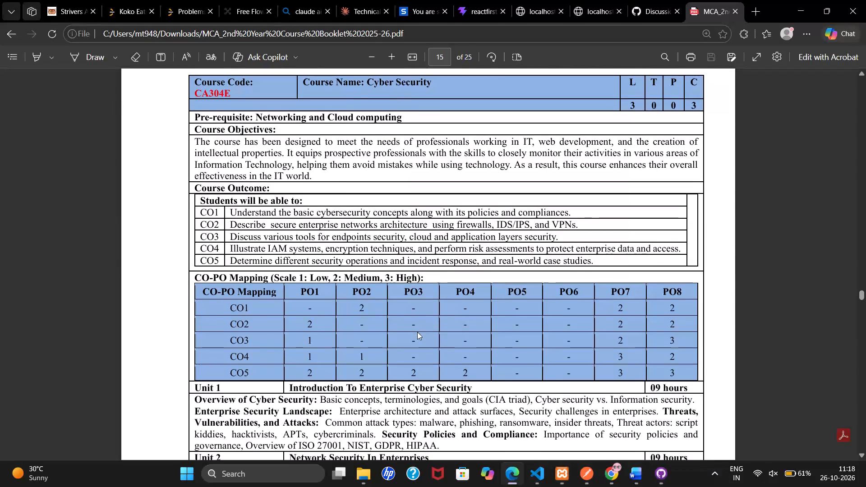
{"action": "scroll", "coordinate": [417, 332], "scroll_direction": "down", "scroll_amount": 4}
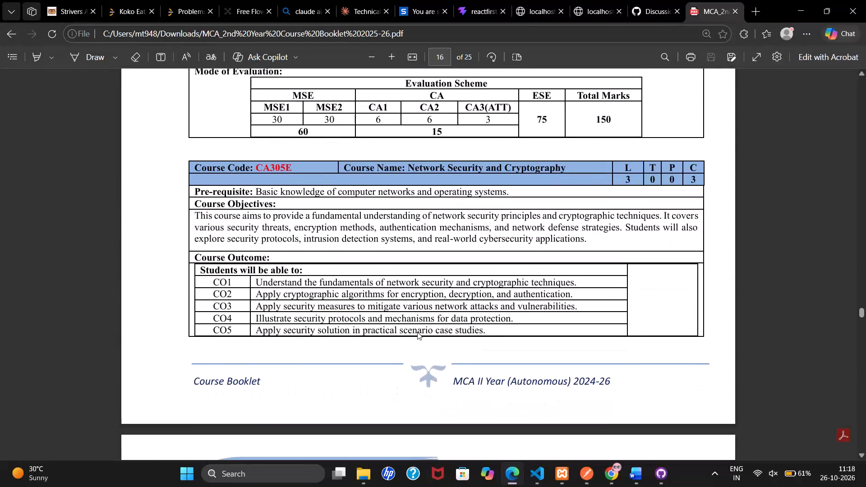
{"action": "scroll", "coordinate": [417, 332], "scroll_direction": "down", "scroll_amount": 5}
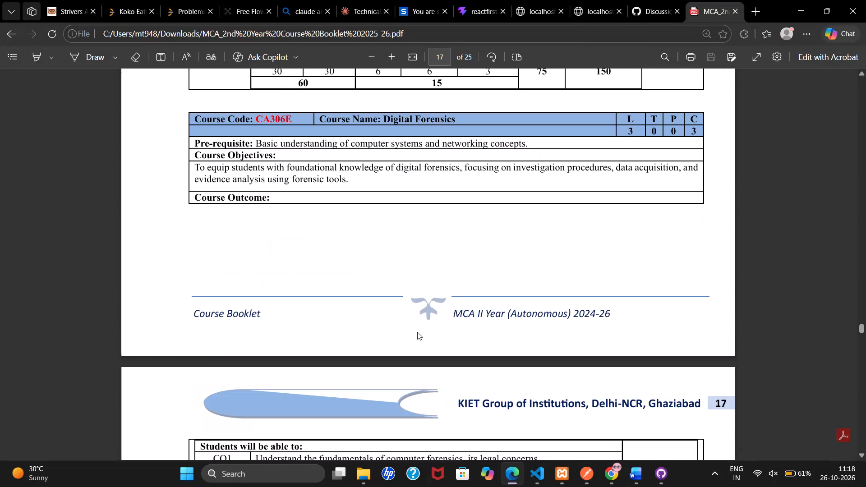
{"action": "scroll", "coordinate": [417, 332], "scroll_direction": "down", "scroll_amount": 4}
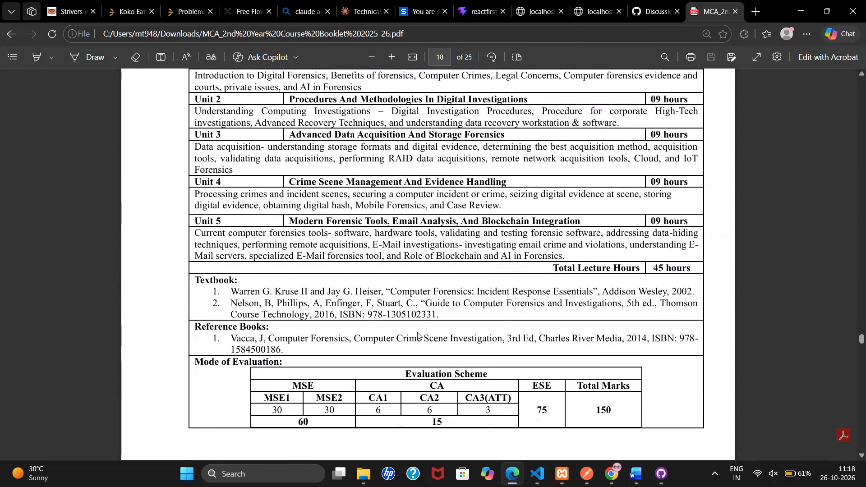
Skim the software quality, Agile Development and software project management elective syllabi.
{"action": "scroll", "coordinate": [417, 332], "scroll_direction": "down", "scroll_amount": 4}
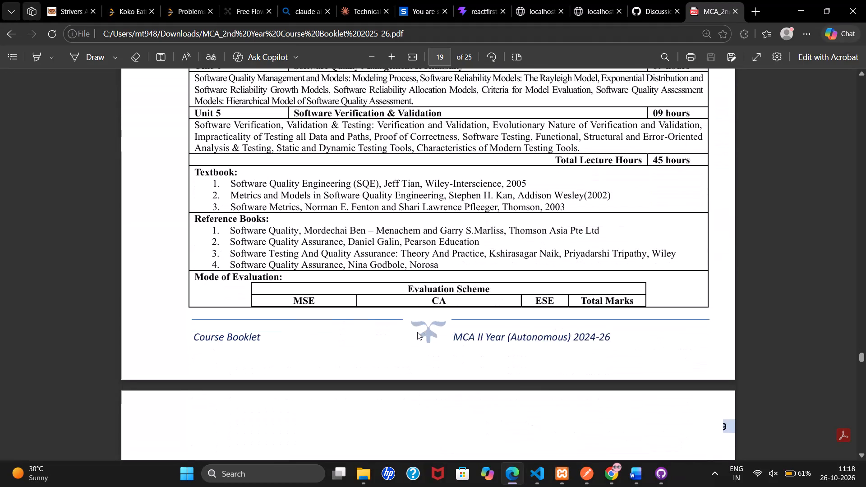
{"action": "scroll", "coordinate": [417, 332], "scroll_direction": "down", "scroll_amount": 2}
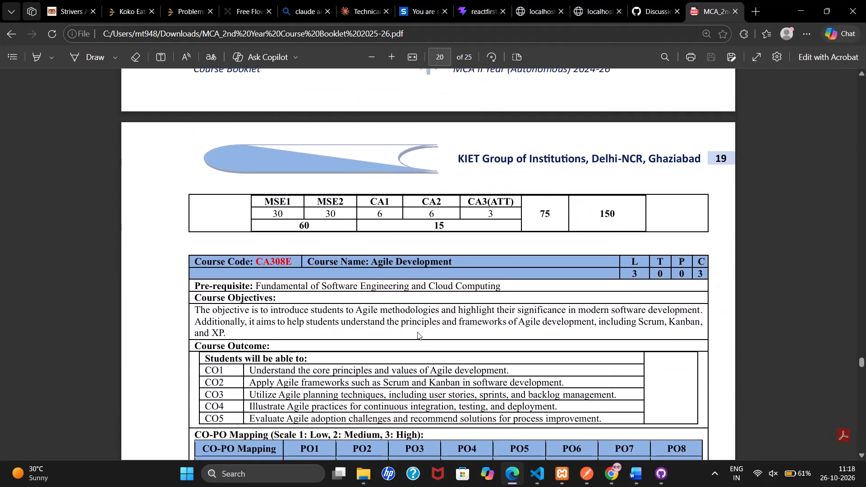
{"action": "scroll", "coordinate": [417, 332], "scroll_direction": "down", "scroll_amount": 6}
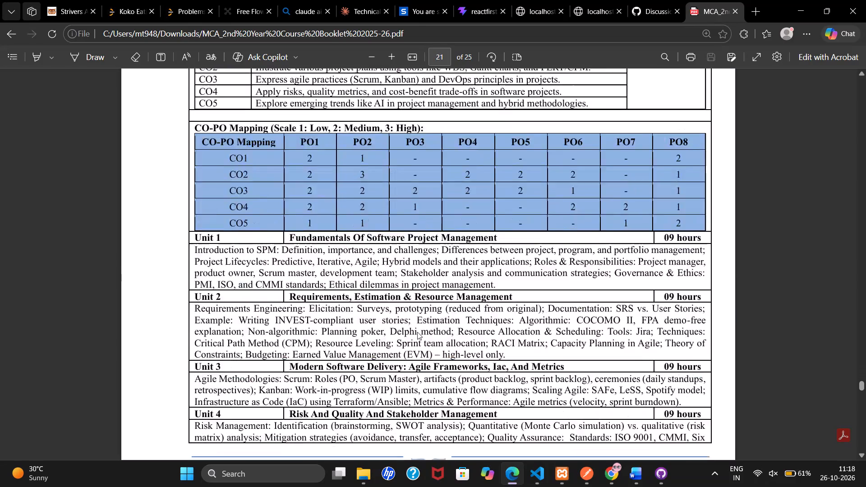
Read the Analysis & Design of Algorithms Lab syllabus (CA205P), including its practicals and LeetCode problems for Units 1 to 4.
{"action": "scroll", "coordinate": [417, 332], "scroll_direction": "down", "scroll_amount": 3}
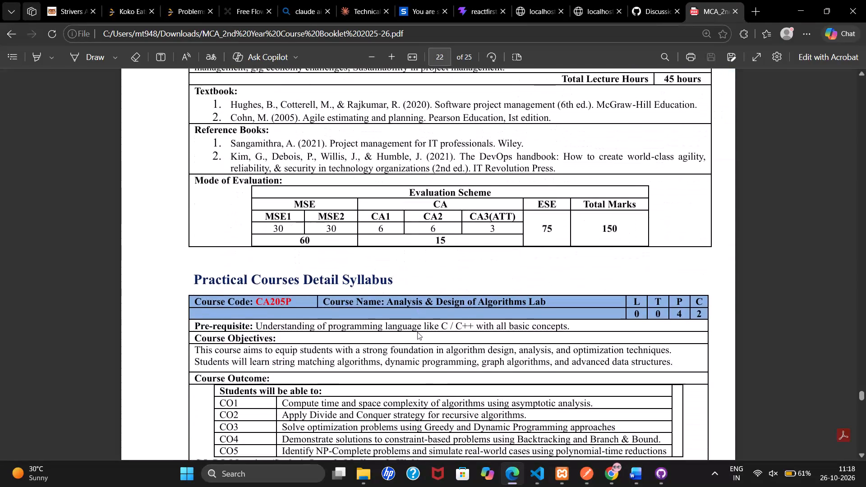
{"action": "scroll", "coordinate": [356, 331], "scroll_direction": "down", "scroll_amount": 2}
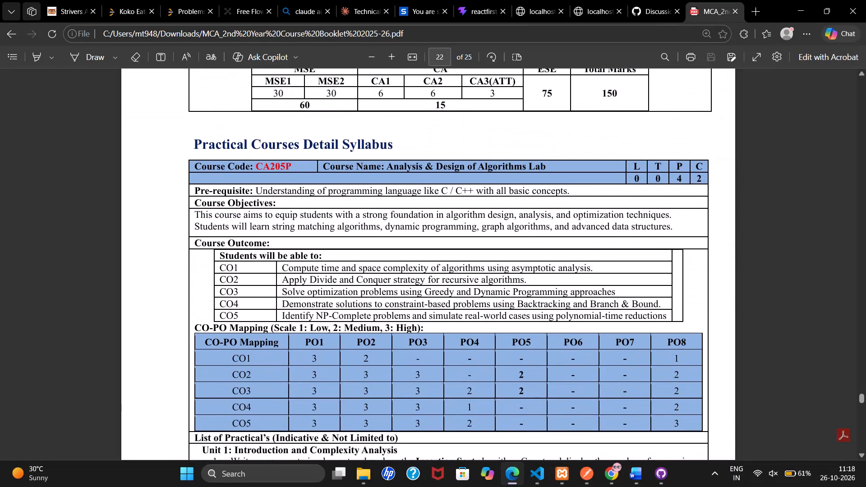
{"action": "scroll", "coordinate": [356, 331], "scroll_direction": "down", "scroll_amount": 1}
{"action": "scroll", "coordinate": [346, 367], "scroll_direction": "down", "scroll_amount": 3}
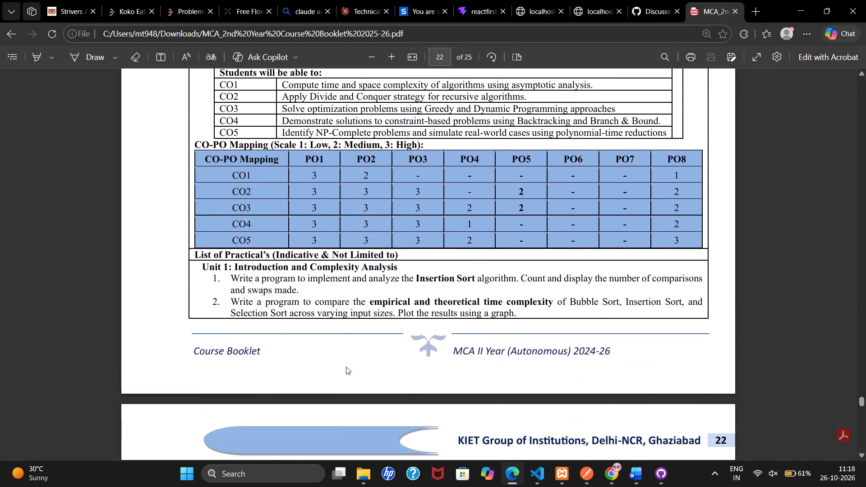
{"action": "scroll", "coordinate": [346, 367], "scroll_direction": "down", "scroll_amount": 2}
{"action": "scroll", "coordinate": [291, 366], "scroll_direction": "down", "scroll_amount": 1}
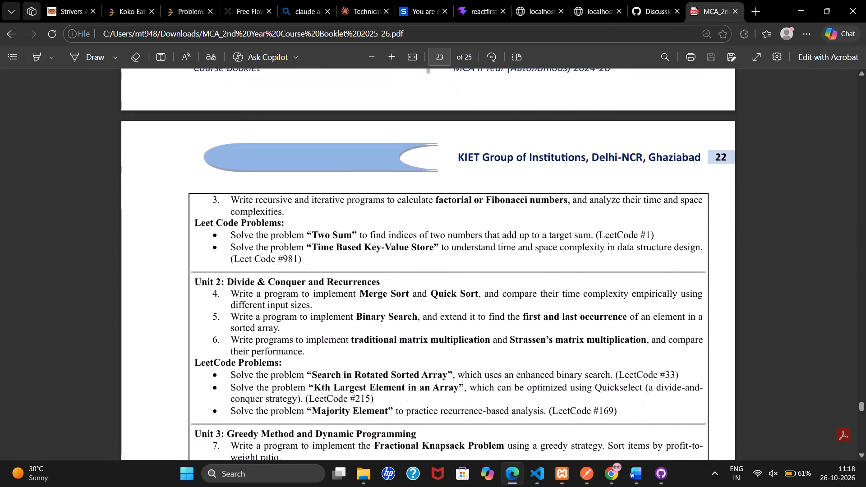
{"action": "scroll", "coordinate": [291, 366], "scroll_direction": "down", "scroll_amount": 3}
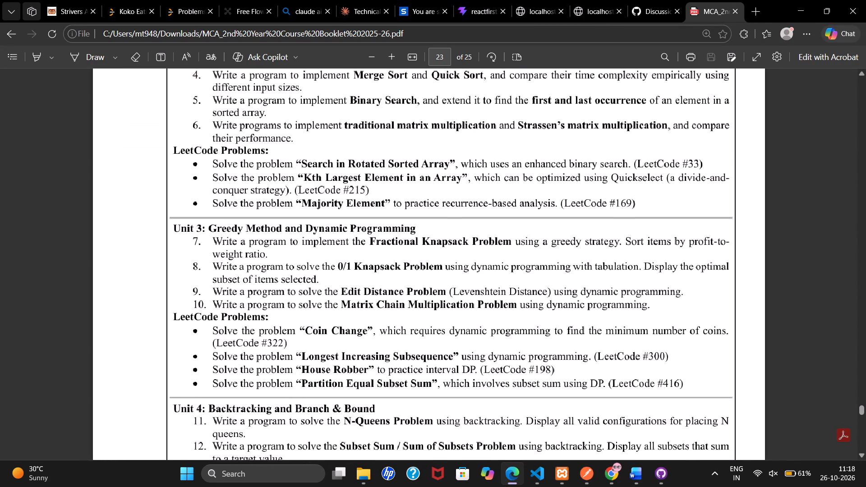
{"action": "scroll", "coordinate": [233, 248], "scroll_direction": "down", "scroll_amount": 2}
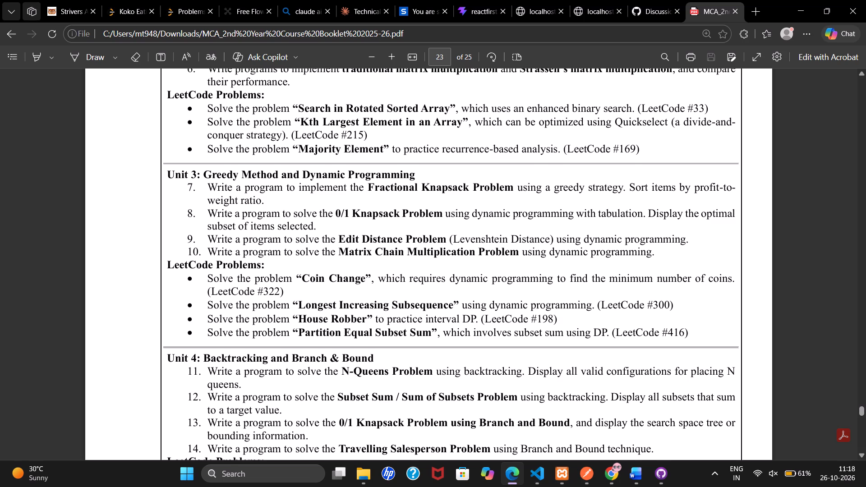
{"action": "scroll", "coordinate": [299, 285], "scroll_direction": "down", "scroll_amount": 1}
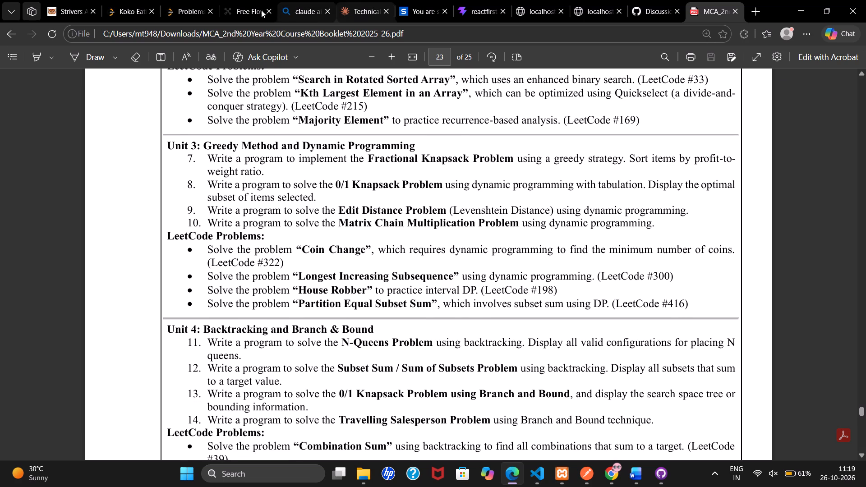
Switch to LeetCode, open the problem list from the Koko Eating Bananas page, and get its question search ready.
{"action": "left_click", "coordinate": [177, 7]}
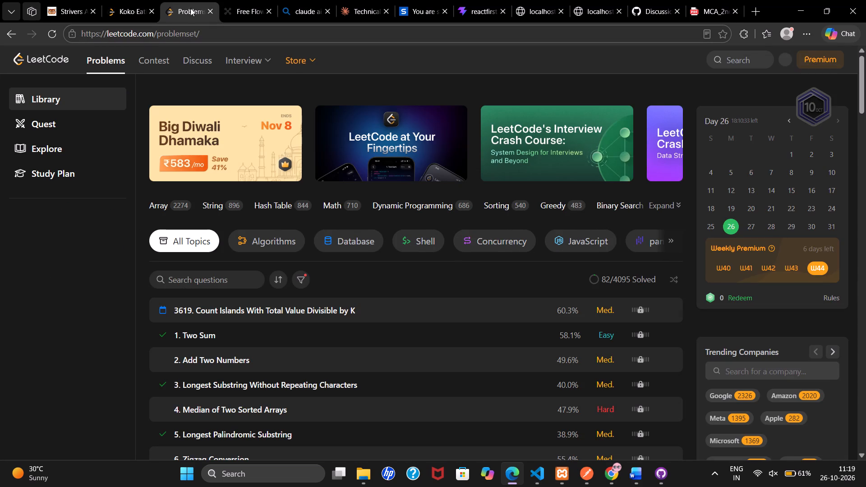
{"action": "left_click", "coordinate": [124, 10]}
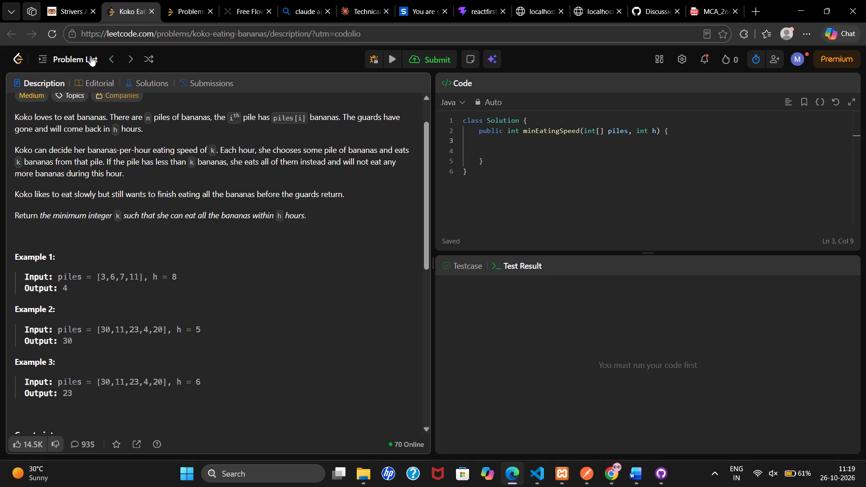
{"action": "left_click", "coordinate": [83, 61]}
{"action": "left_click", "coordinate": [64, 103]}
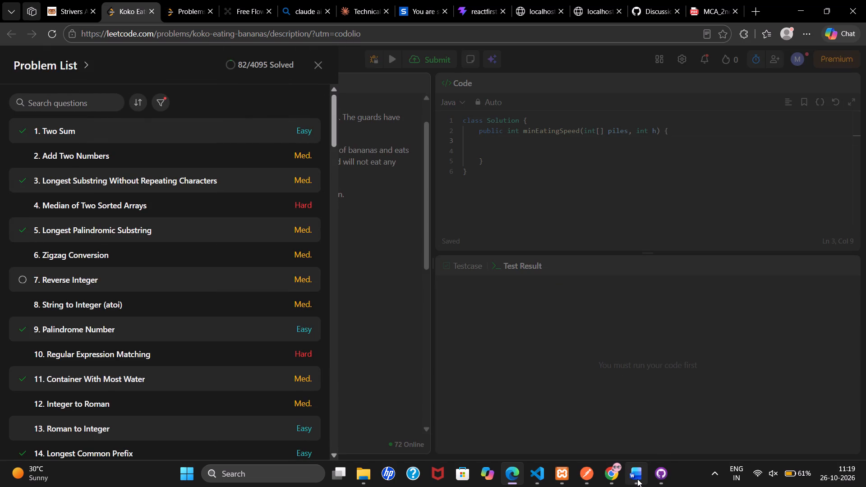
Return to the booklet's Analysis & Design of Algorithms Lab practicals and LeetCode problems on page 23.
{"action": "left_click", "coordinate": [700, 5]}
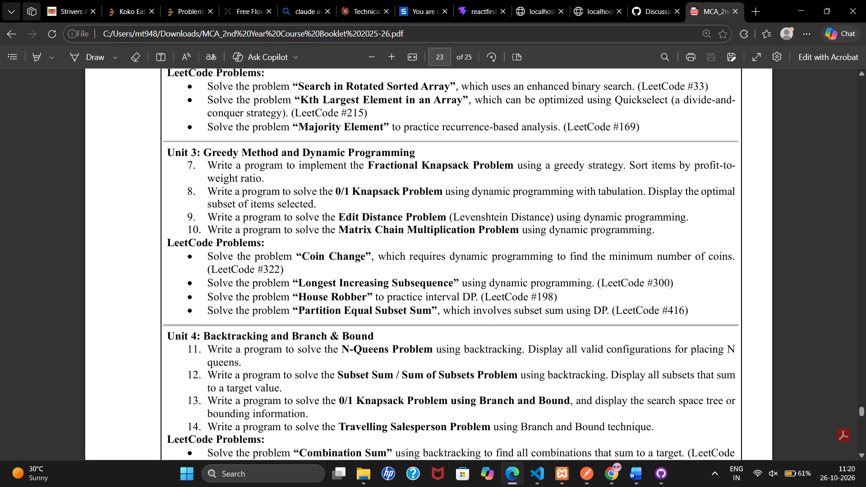
Switch to Word and create a new blank document.
{"action": "left_click", "coordinate": [630, 415]}
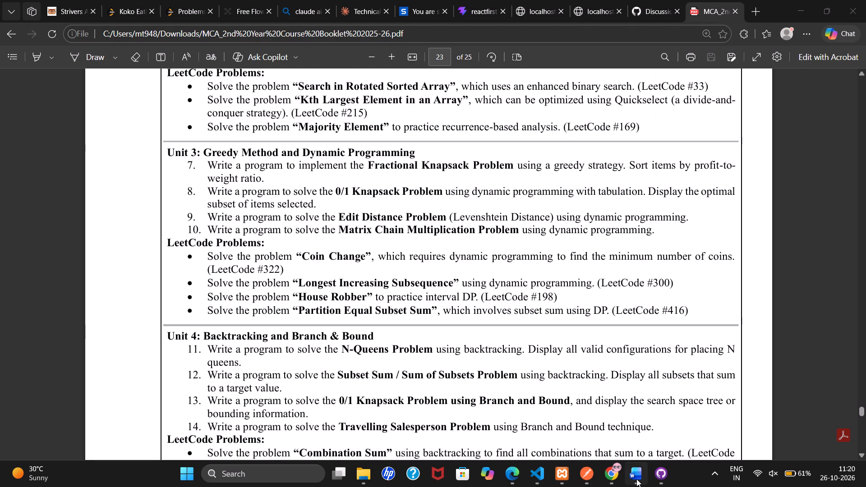
{"action": "left_click", "coordinate": [638, 436]}
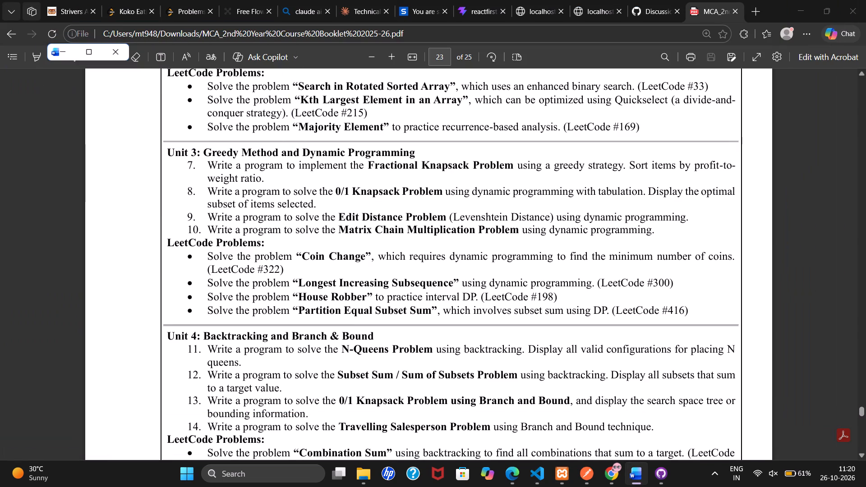
{"action": "left_click", "coordinate": [84, 53]}
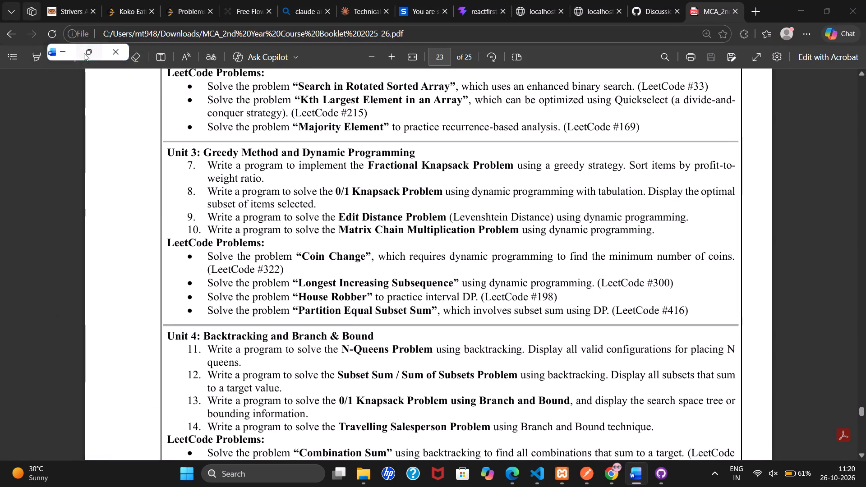
{"action": "left_click", "coordinate": [20, 33]}
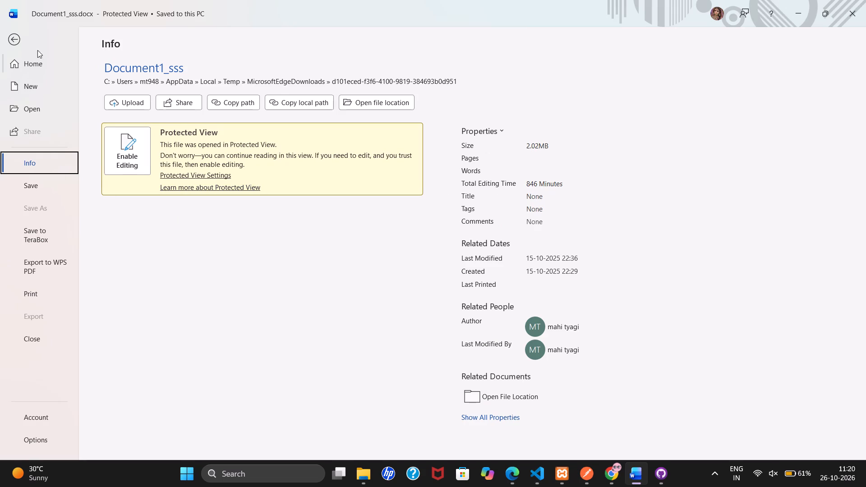
{"action": "left_click", "coordinate": [42, 67]}
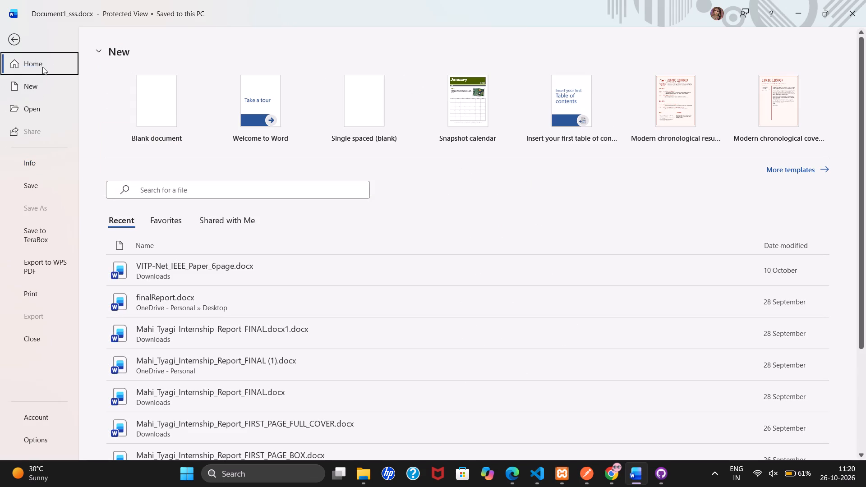
{"action": "left_click", "coordinate": [177, 125]}
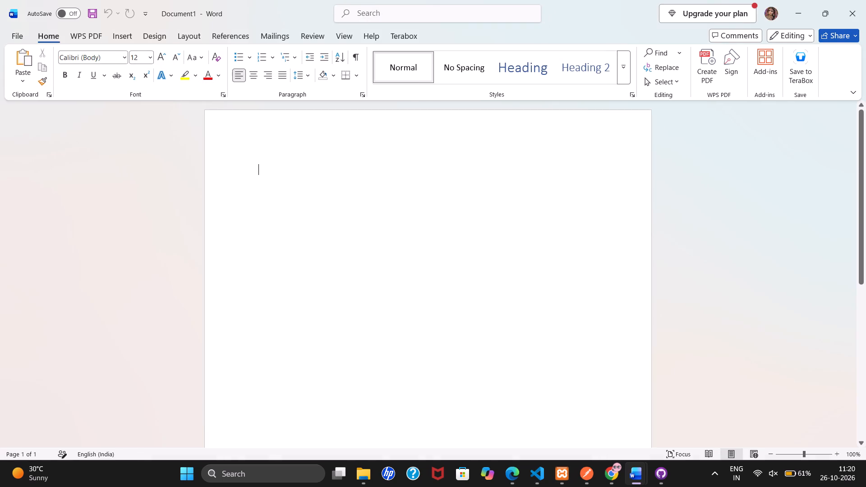
Apply the No Spacing style and enter the heading text ASSIGNMENT on the first line.
{"action": "left_click", "coordinate": [277, 166]}
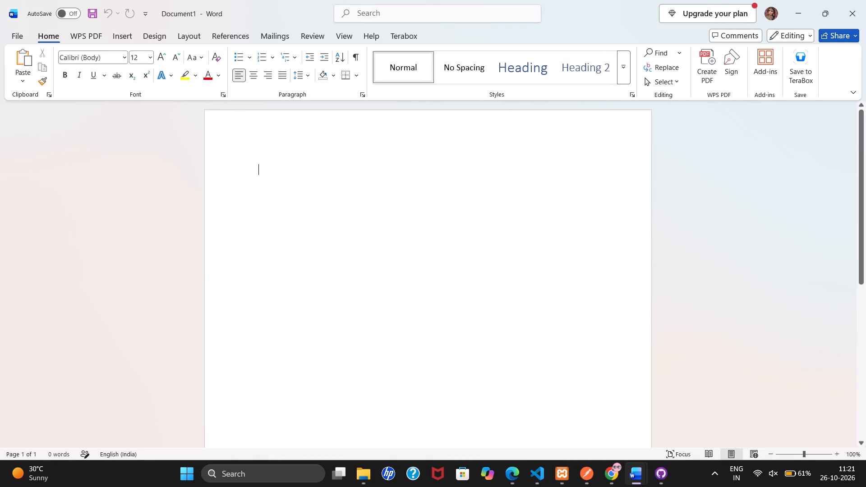
{"action": "left_click", "coordinate": [469, 65]}
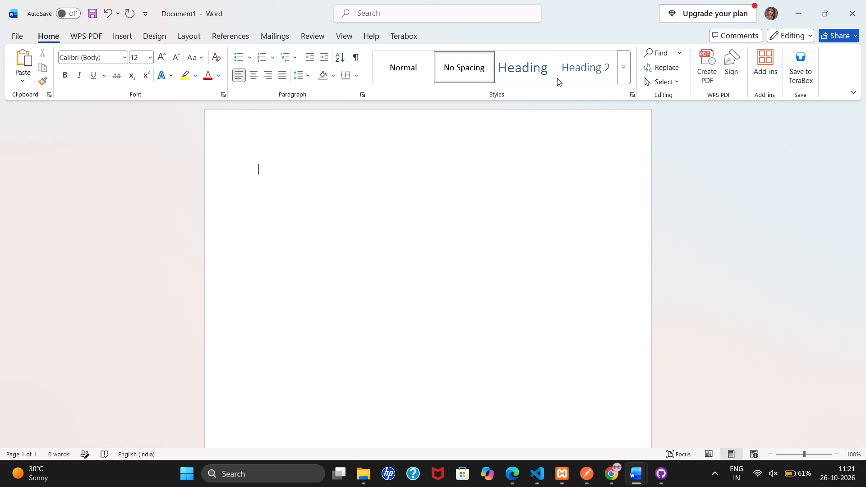
{"action": "left_click", "coordinate": [453, 70]}
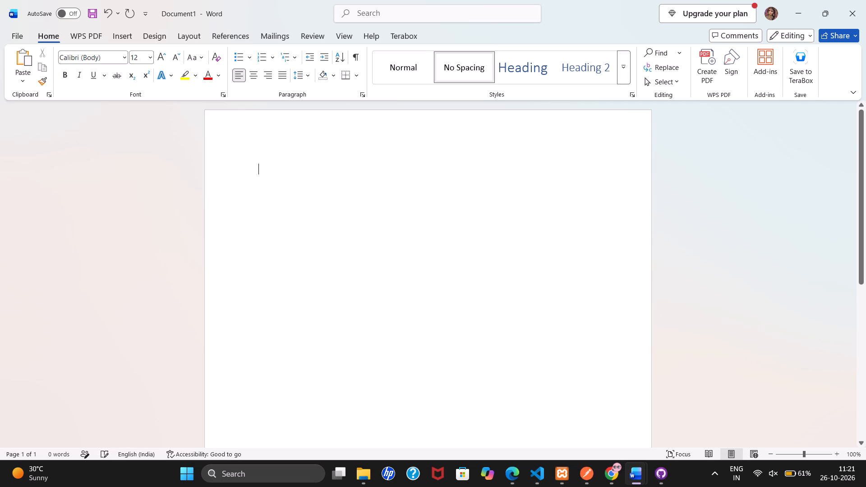
{"action": "left_click", "coordinate": [264, 167]}
{"action": "type", "text": "Ass\\"}
{"action": "key", "text": "BackSpace"}
{"action": "key", "text": "BackSpace"}
{"action": "key", "text": "BackSpace"}
{"action": "key", "text": "BackSpace"}
{"action": "key", "text": "BackSpace"}
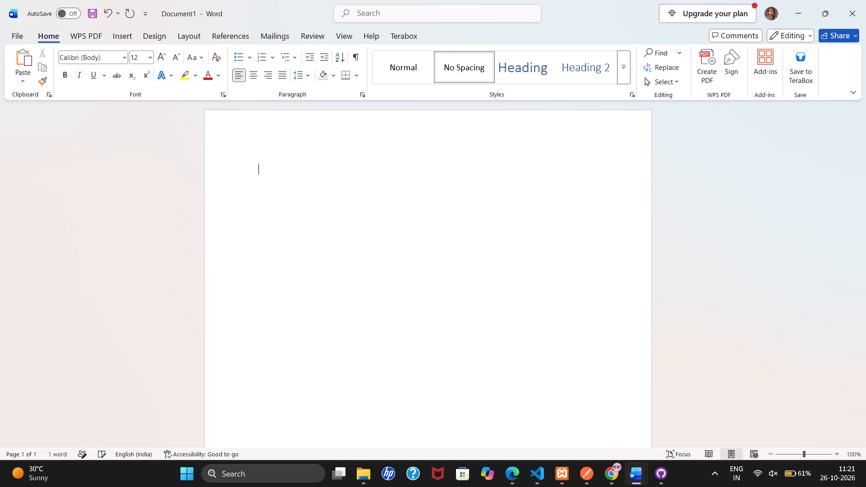
{"action": "type", "text": "ASSIGNMENT"}
{"action": "key", "text": "space"}
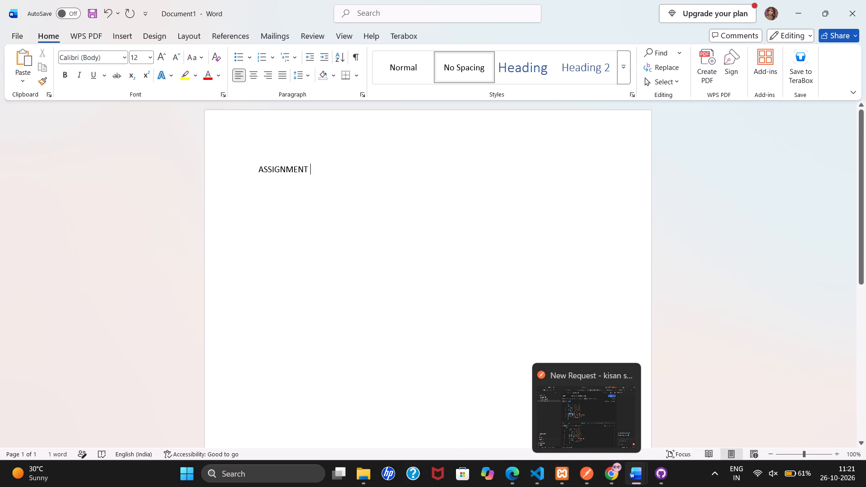
Copy "Course Name: Analysis & Design of Algorithms Lab" from the booklet's CA205P syllabus and paste it after ASSIGNMENT in the Word document.
{"action": "left_click", "coordinate": [514, 422]}
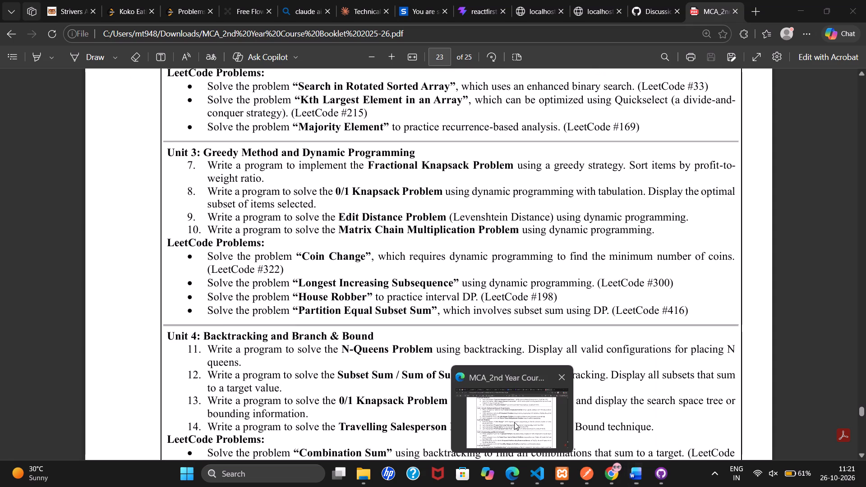
{"action": "scroll", "coordinate": [351, 271], "scroll_direction": "up", "scroll_amount": 3}
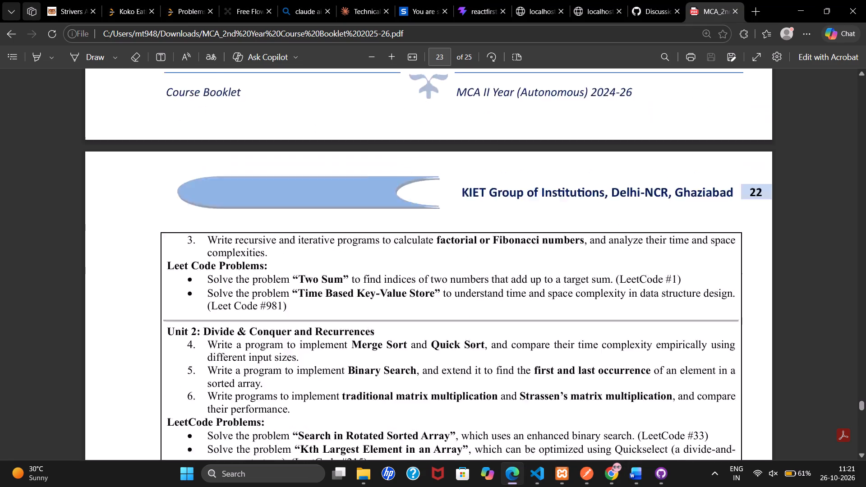
{"action": "scroll", "coordinate": [351, 271], "scroll_direction": "up", "scroll_amount": 4}
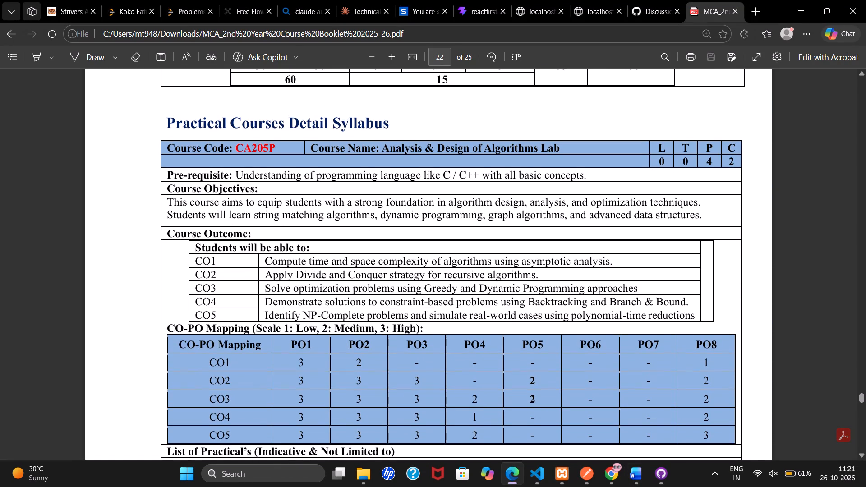
{"action": "left_click_drag", "start_coordinate": [310, 147], "coordinate": [585, 147]}
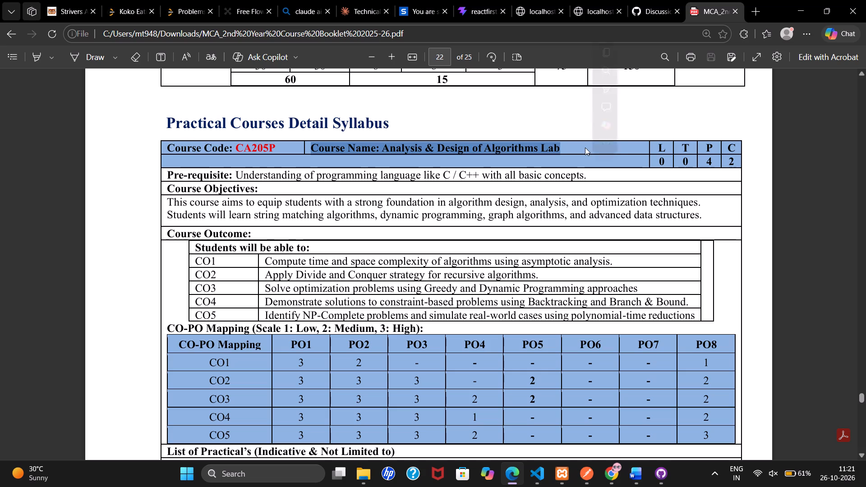
{"action": "key", "text": "ctrl+c"}
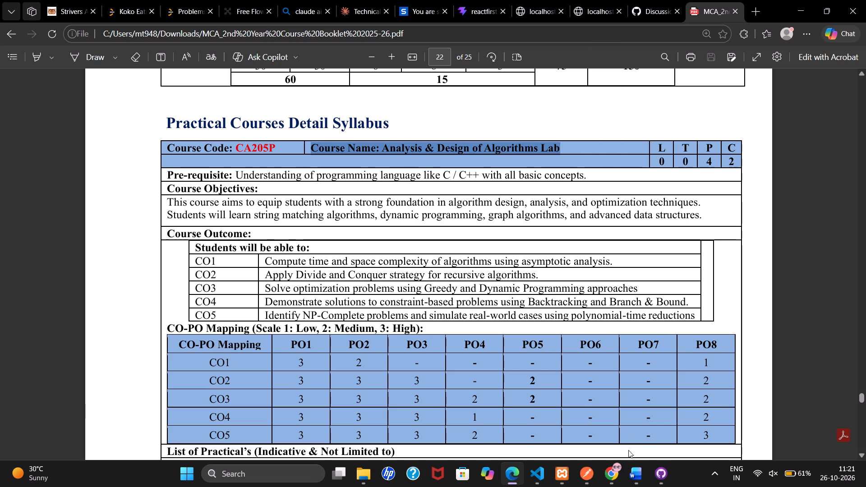
{"action": "left_click", "coordinate": [661, 429]}
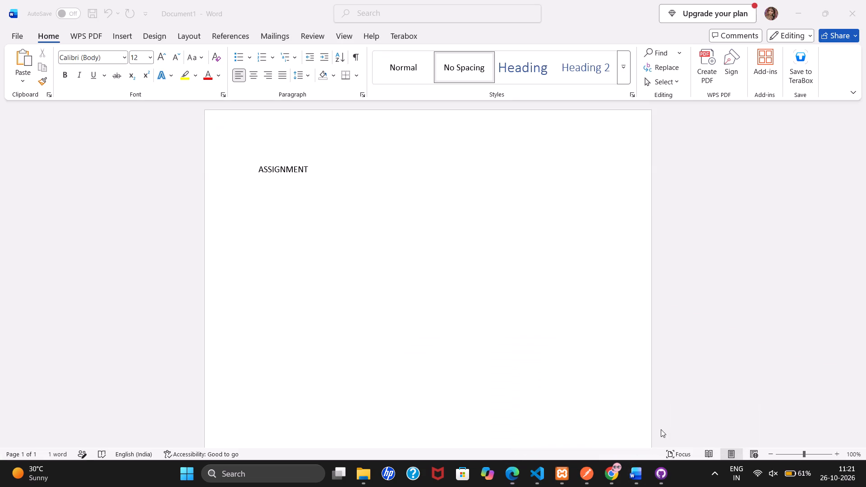
{"action": "key", "text": "ctrl+v"}
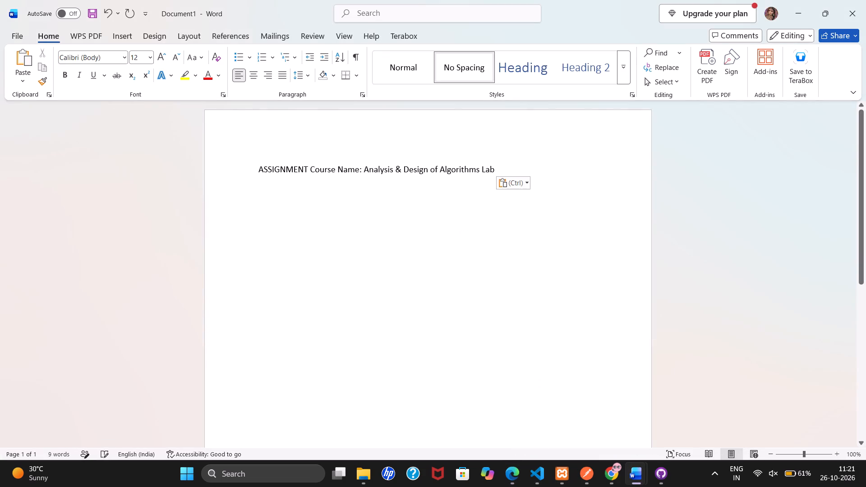
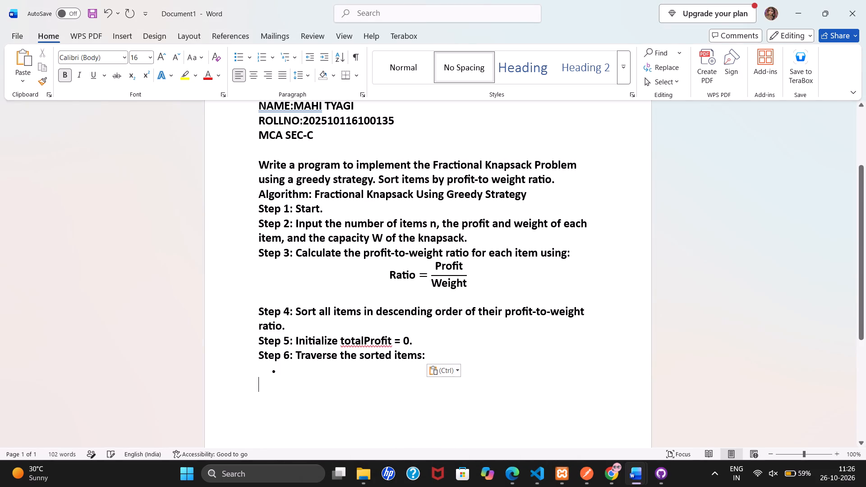
Insert a blank line between question and algorithm, and prefix them with "Q1:" and "ANS:" respectively.
{"action": "left_click", "coordinate": [558, 182]}
{"action": "key", "text": "Return"}
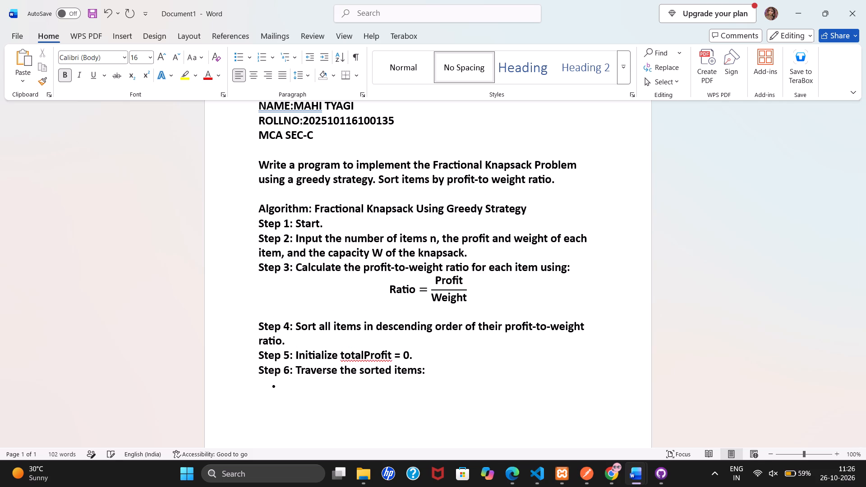
{"action": "left_click", "coordinate": [252, 161]}
{"action": "type", "text": "Q1"}
{"action": "key", "text": "shift+colon"}
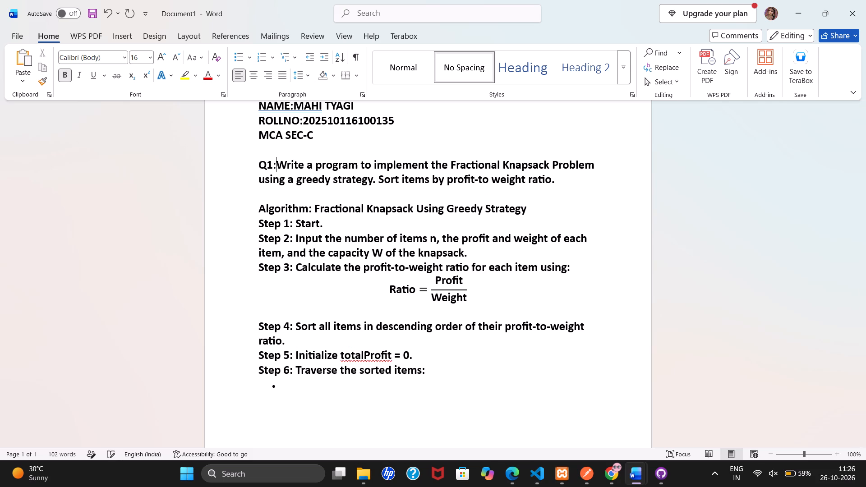
{"action": "left_click", "coordinate": [258, 206]}
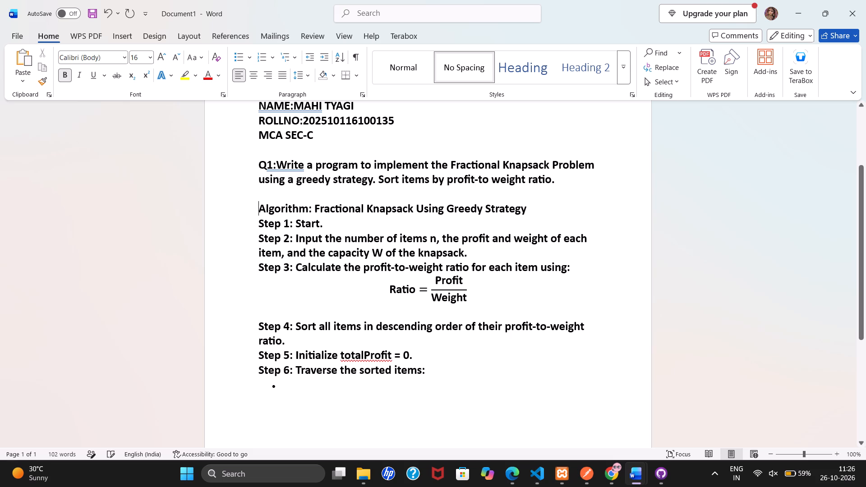
{"action": "type", "text": "ANS:"}
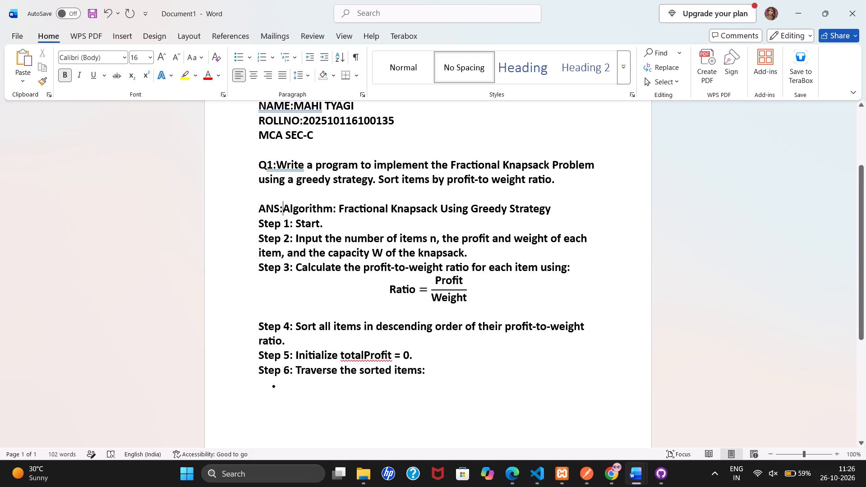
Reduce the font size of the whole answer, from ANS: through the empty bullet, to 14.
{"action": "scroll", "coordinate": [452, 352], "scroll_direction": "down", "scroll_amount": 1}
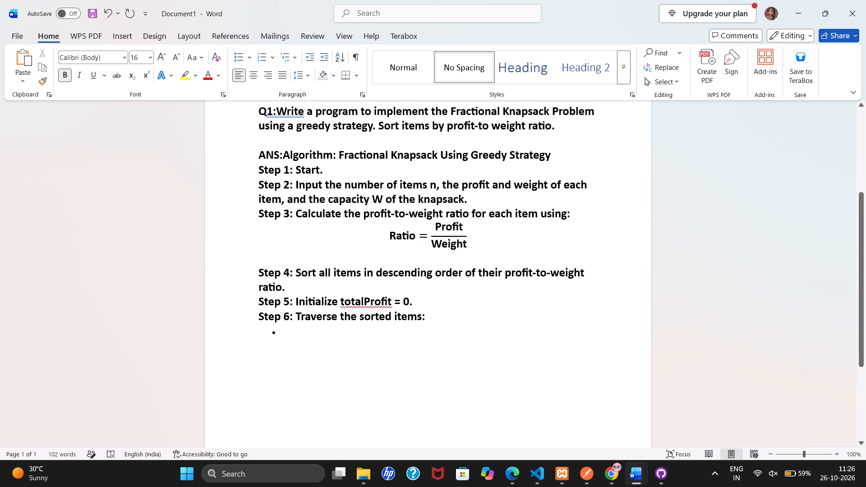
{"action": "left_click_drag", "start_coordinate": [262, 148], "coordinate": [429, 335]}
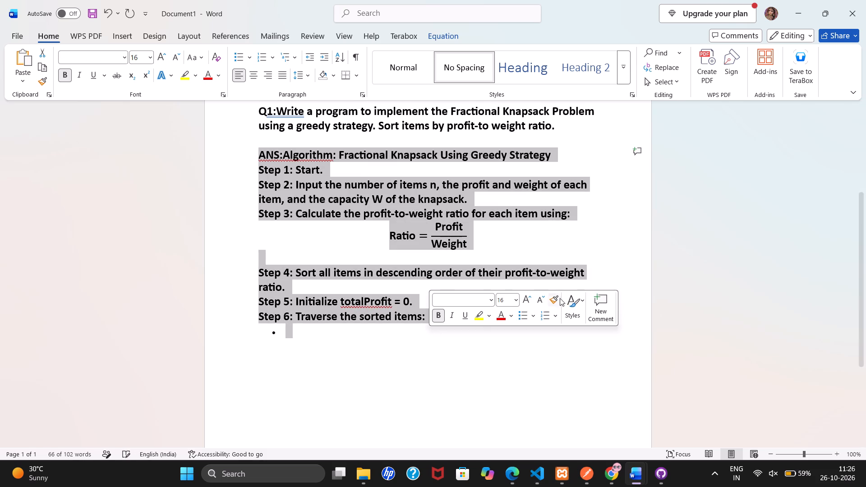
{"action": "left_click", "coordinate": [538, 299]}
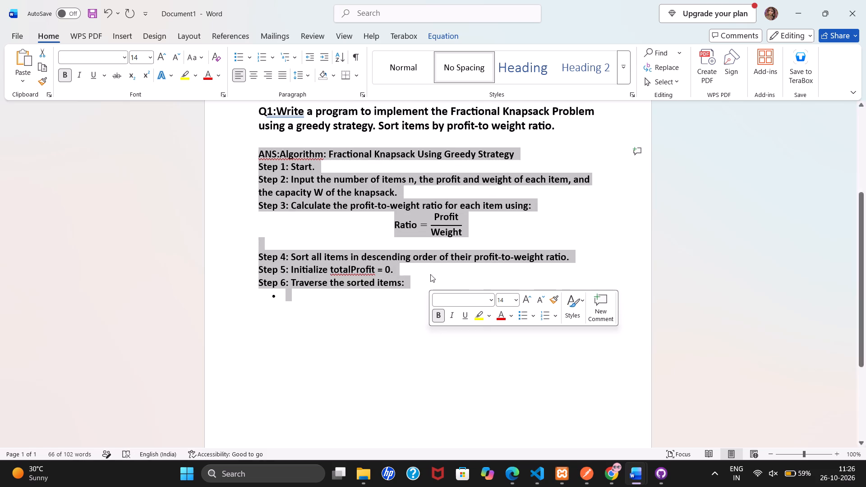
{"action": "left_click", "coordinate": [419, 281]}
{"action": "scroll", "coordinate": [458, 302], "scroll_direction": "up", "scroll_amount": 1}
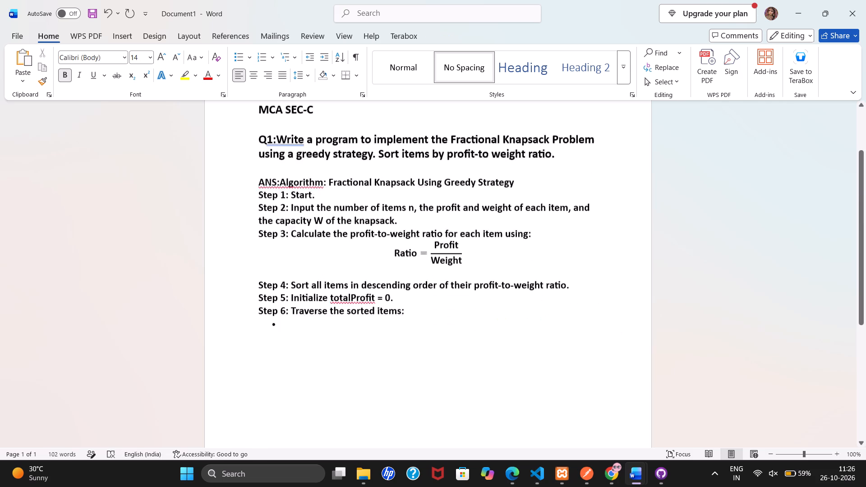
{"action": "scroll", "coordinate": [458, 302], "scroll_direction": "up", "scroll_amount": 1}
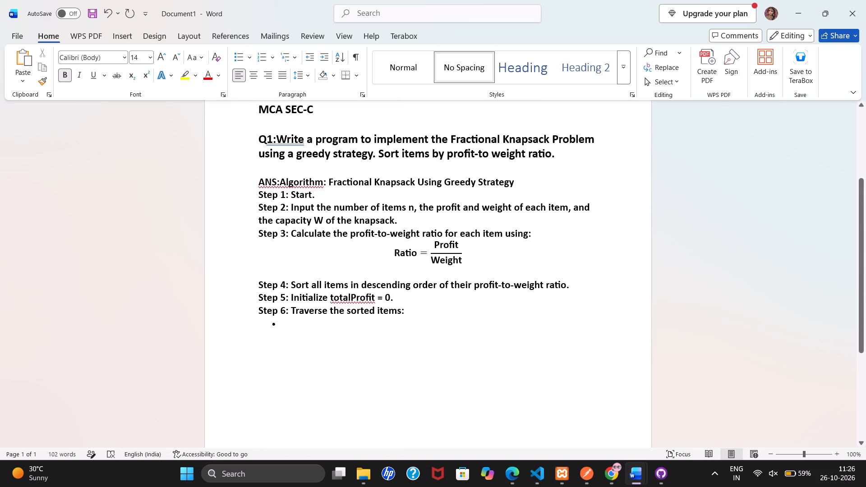
Set the answer text from ANS: through Step 6 to font size 16.
{"action": "left_click_drag", "start_coordinate": [258, 178], "coordinate": [396, 316]}
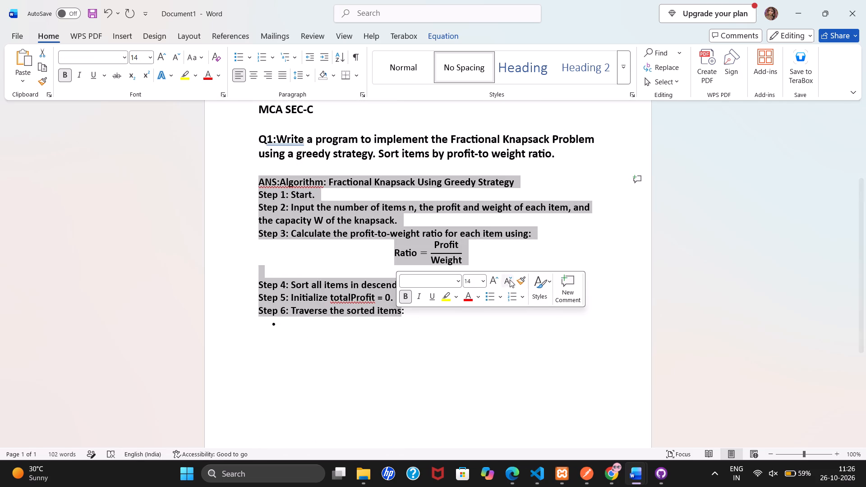
{"action": "left_click", "coordinate": [493, 278]}
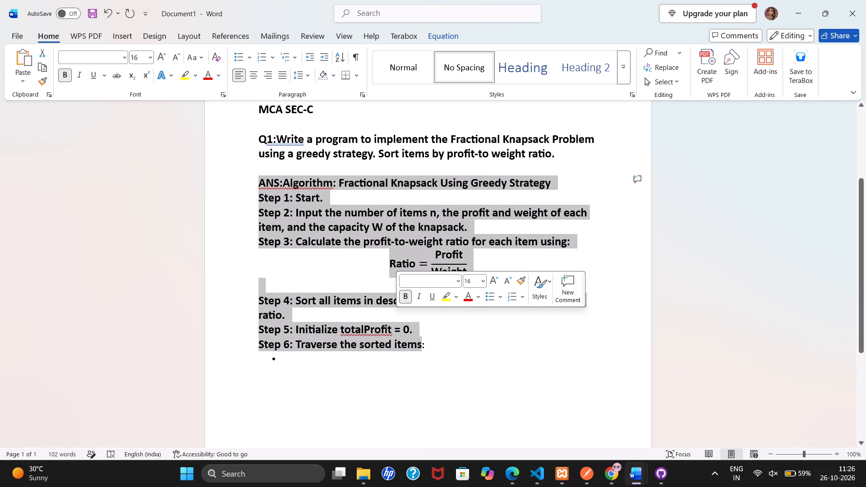
Add an empty line after "Step 6: Traverse the sorted items:".
{"action": "left_click", "coordinate": [437, 345]}
{"action": "key", "text": "Return"}
{"action": "scroll", "coordinate": [437, 345], "scroll_direction": "down", "scroll_amount": 1}
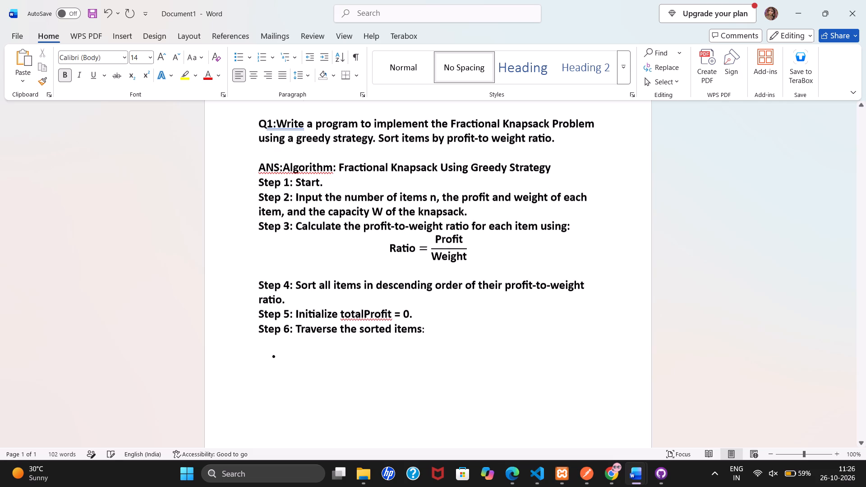
{"action": "scroll", "coordinate": [437, 345], "scroll_direction": "down", "scroll_amount": 1}
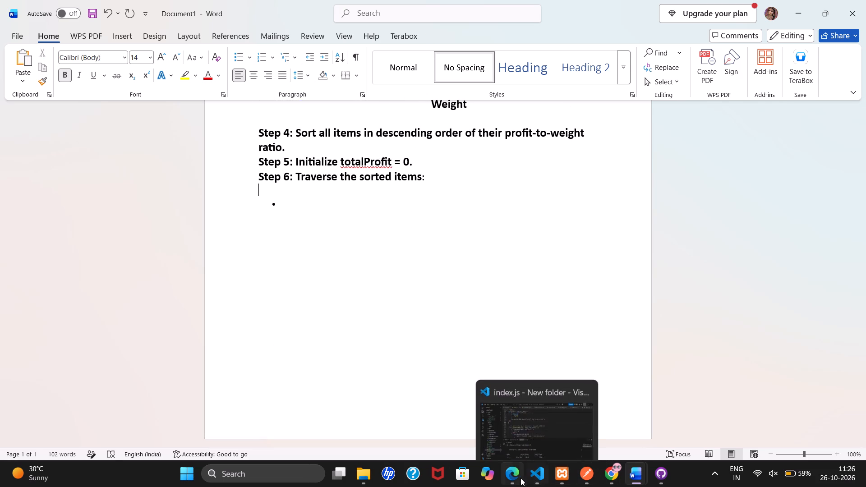
Search Windows for ECL and open Eclipse IDE for Java Developers - 2024-09.
{"action": "left_click", "coordinate": [253, 476]}
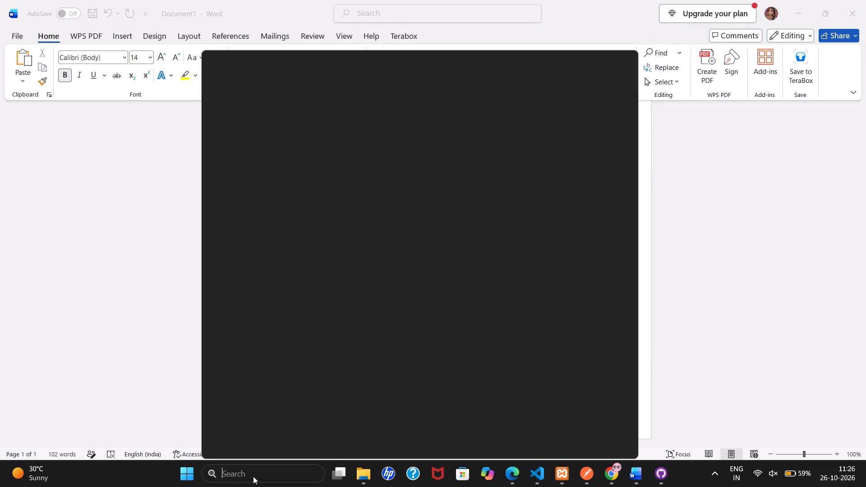
{"action": "type", "text": "ECL"}
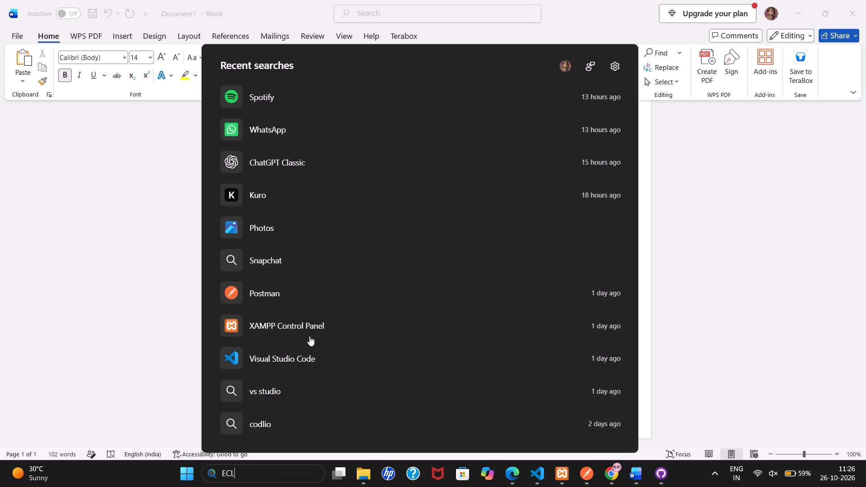
{"action": "left_click", "coordinate": [453, 207]}
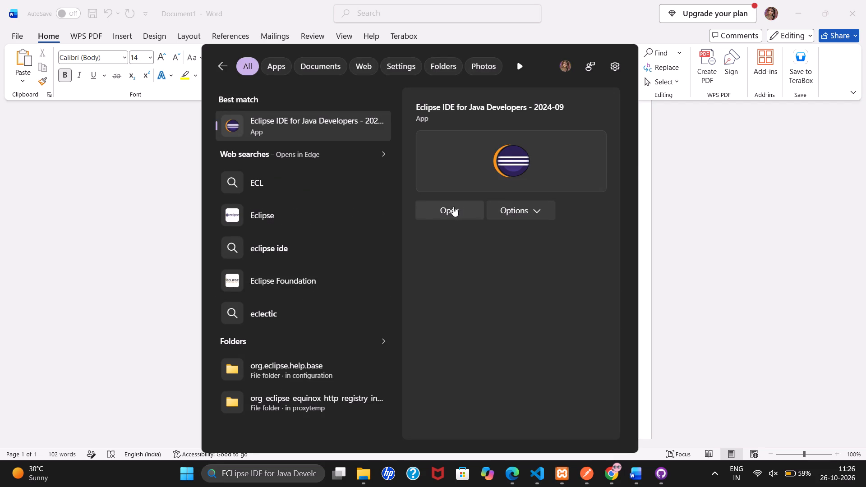
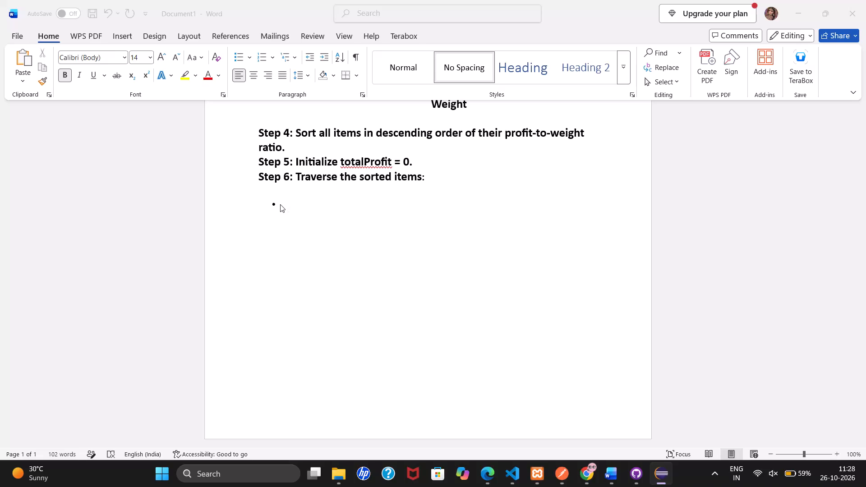
Remove the empty bullet below "Step 6: Traverse the sorted items:" and add a plain blank line there.
{"action": "left_click", "coordinate": [280, 204]}
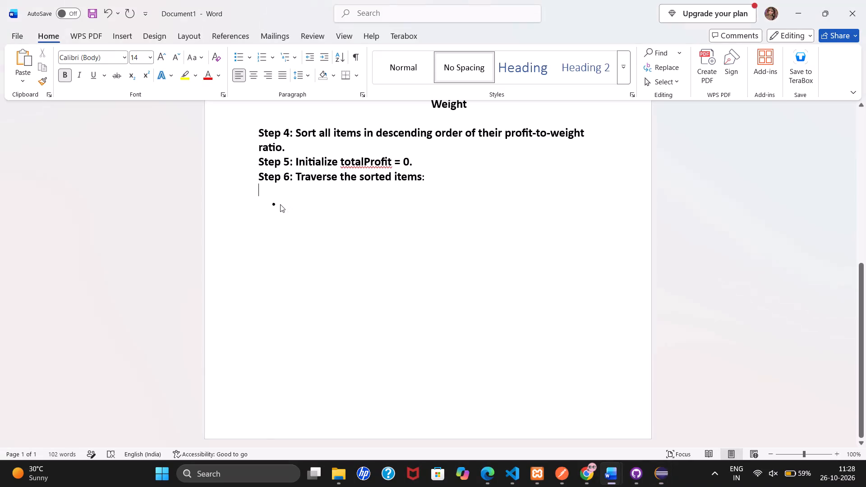
{"action": "left_click", "coordinate": [282, 205]}
{"action": "key", "text": "BackSpace"}
{"action": "key", "text": "BackSpace"}
{"action": "key", "text": "BackSpace"}
{"action": "key", "text": "Return"}
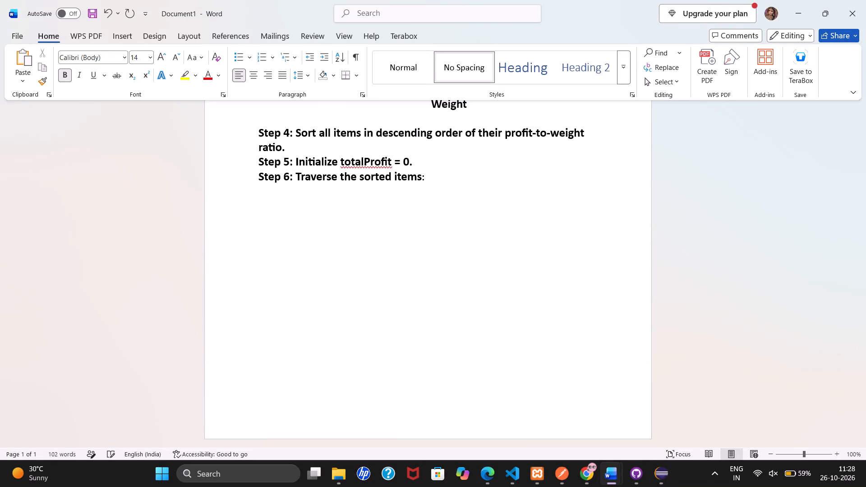
{"action": "scroll", "coordinate": [300, 204], "scroll_direction": "up", "scroll_amount": 3}
{"action": "scroll", "coordinate": [300, 204], "scroll_direction": "down", "scroll_amount": 1}
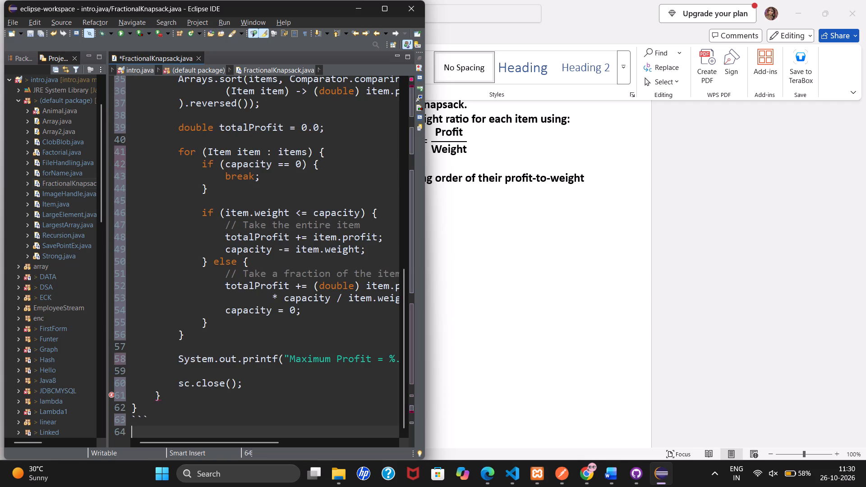
Delete the closing ``` code-fence line at the end of the pasted program.
{"action": "scroll", "coordinate": [273, 191], "scroll_direction": "up", "scroll_amount": 8}
{"action": "scroll", "coordinate": [273, 191], "scroll_direction": "down", "scroll_amount": 11}
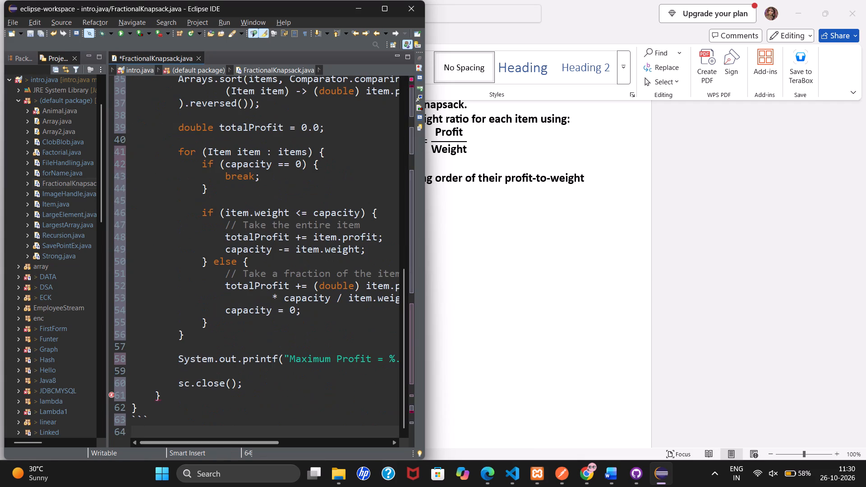
{"action": "left_click", "coordinate": [166, 418]}
{"action": "key", "text": "BackSpace"}
{"action": "key", "text": "BackSpace"}
{"action": "key", "text": "BackSpace"}
{"action": "key", "text": "BackSpace"}
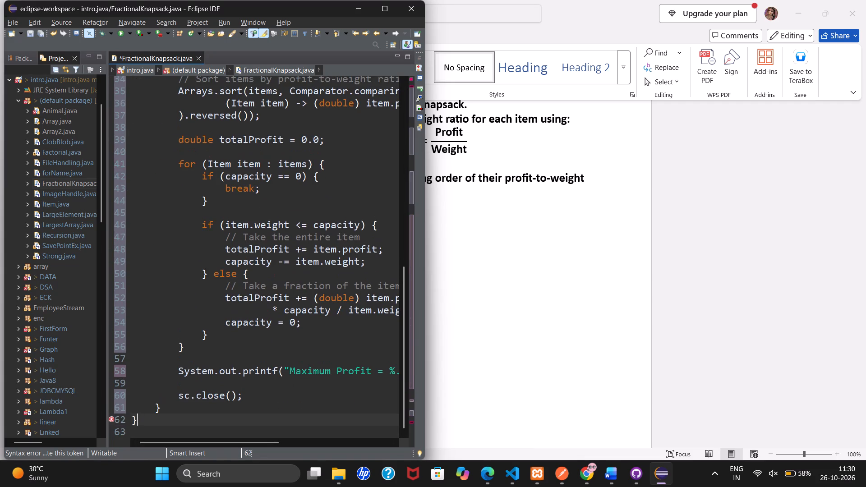
Delete the opening ```java marker above the import statements.
{"action": "scroll", "coordinate": [166, 418], "scroll_direction": "up", "scroll_amount": 20}
{"action": "scroll", "coordinate": [166, 418], "scroll_direction": "up", "scroll_amount": 1}
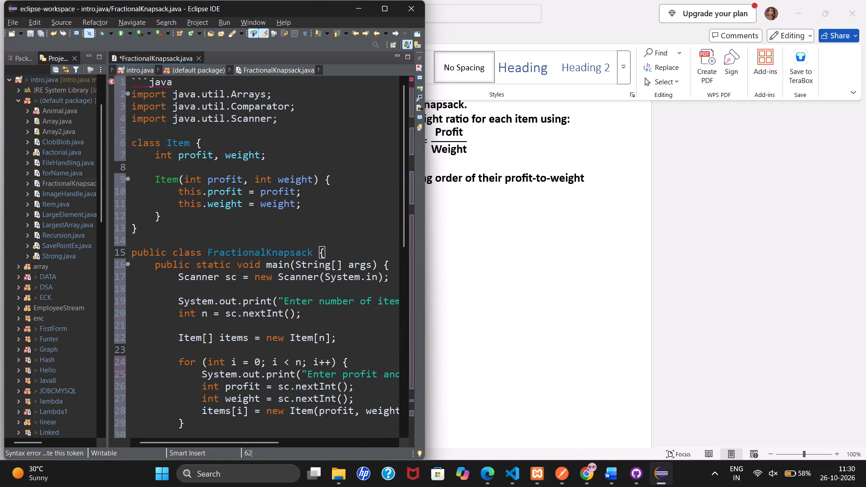
{"action": "left_click", "coordinate": [174, 85]}
{"action": "key", "text": "BackSpace"}
{"action": "key", "text": "BackSpace"}
{"action": "key", "text": "BackSpace"}
{"action": "key", "text": "BackSpace"}
{"action": "key", "text": "BackSpace"}
{"action": "key", "text": "BackSpace"}
{"action": "key", "text": "BackSpace"}
{"action": "key", "text": "BackSpace"}
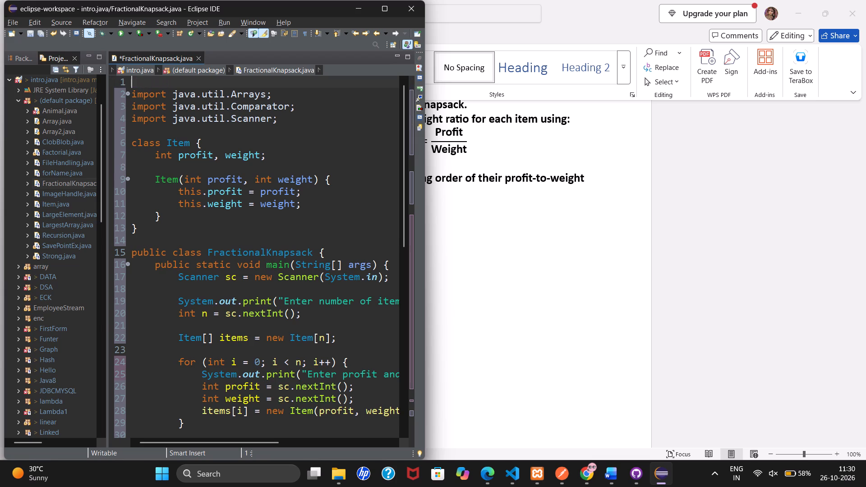
Run the FractionalKnapsack program.
{"action": "left_click", "coordinate": [222, 24]}
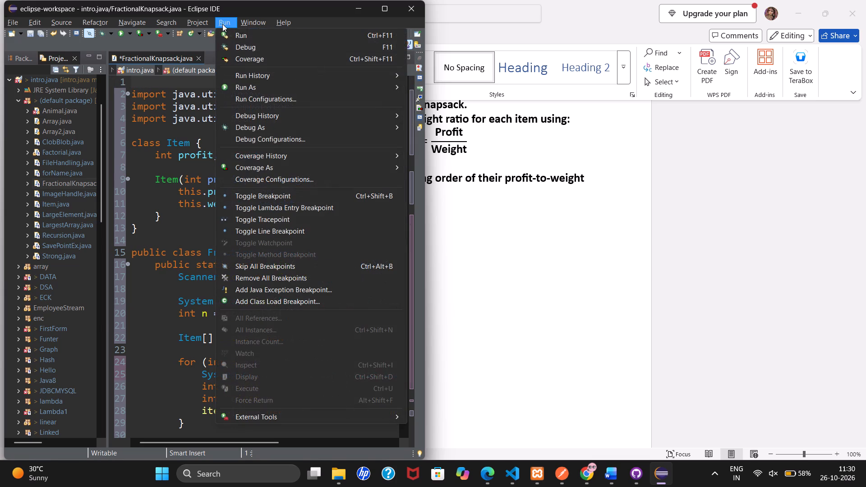
{"action": "left_click", "coordinate": [239, 32]}
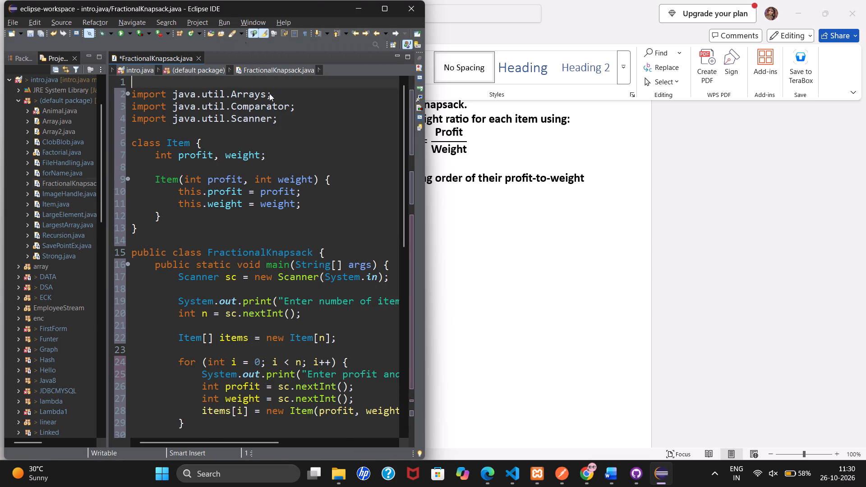
Maximize the Eclipse window and look through the FractionalKnapsack code for errors.
{"action": "scroll", "coordinate": [300, 198], "scroll_direction": "down", "scroll_amount": 4}
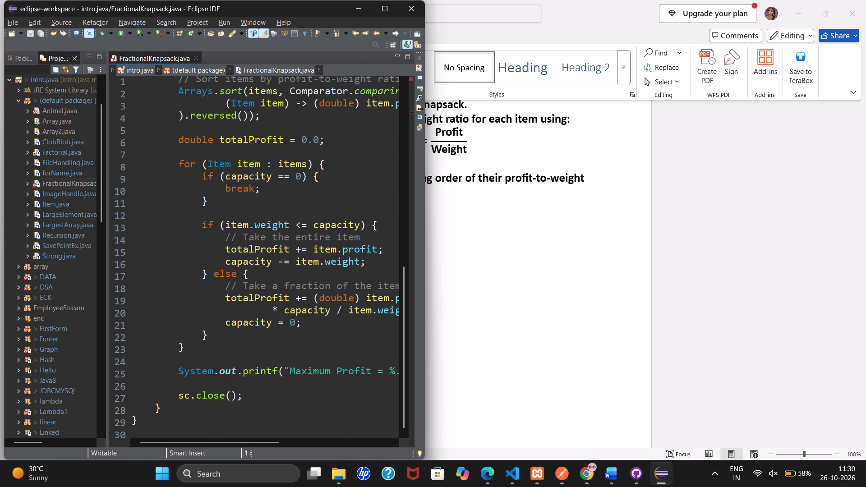
{"action": "left_click", "coordinate": [383, 14]}
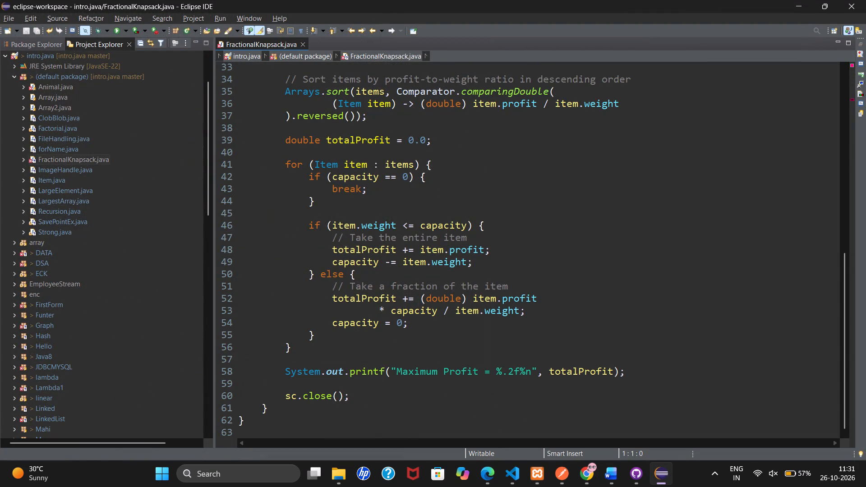
{"action": "scroll", "coordinate": [330, 122], "scroll_direction": "down", "scroll_amount": 3}
{"action": "scroll", "coordinate": [330, 122], "scroll_direction": "up", "scroll_amount": 8}
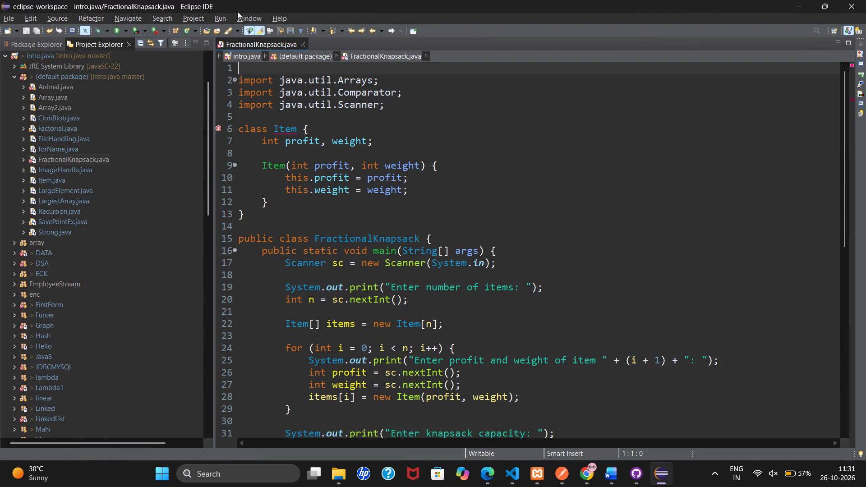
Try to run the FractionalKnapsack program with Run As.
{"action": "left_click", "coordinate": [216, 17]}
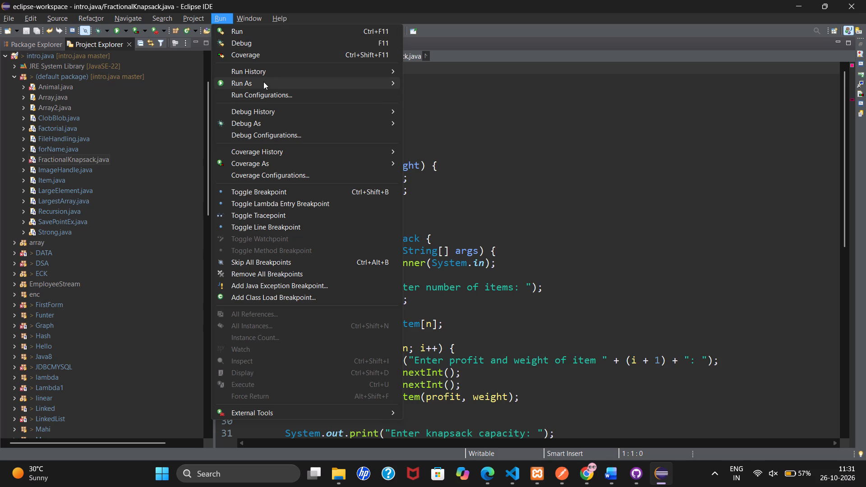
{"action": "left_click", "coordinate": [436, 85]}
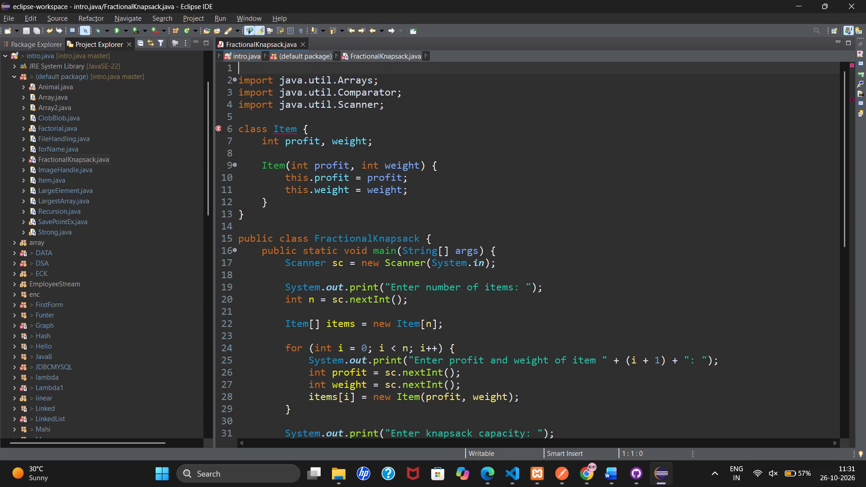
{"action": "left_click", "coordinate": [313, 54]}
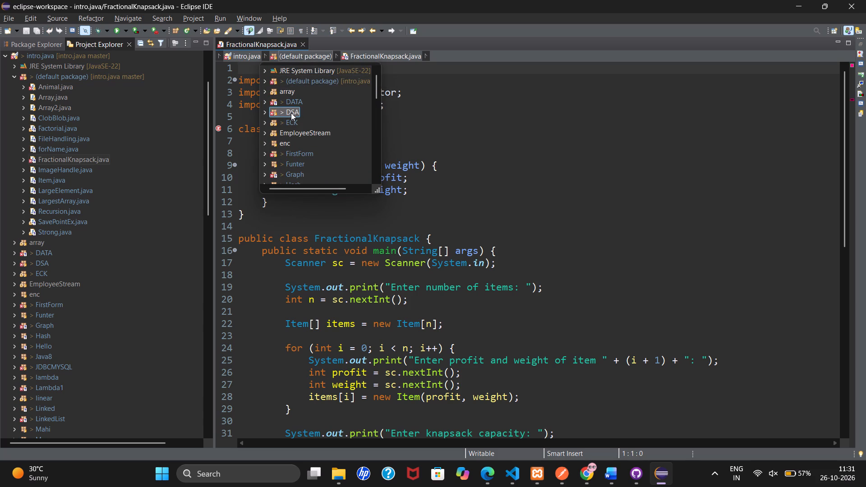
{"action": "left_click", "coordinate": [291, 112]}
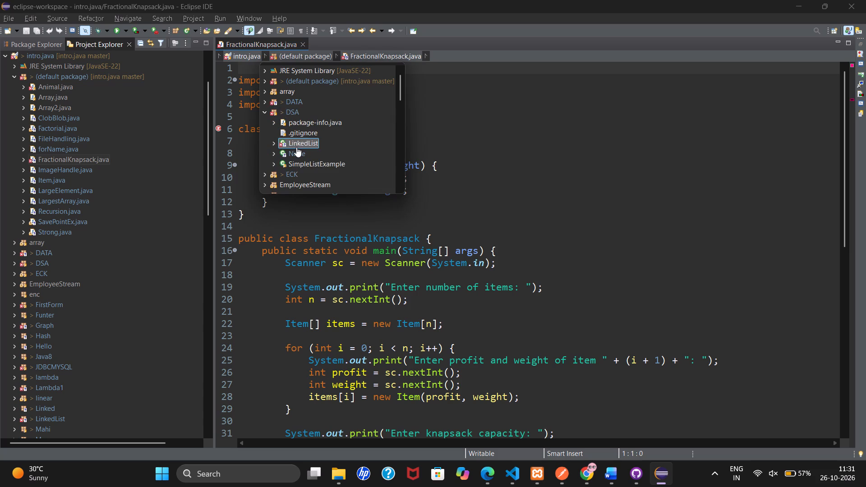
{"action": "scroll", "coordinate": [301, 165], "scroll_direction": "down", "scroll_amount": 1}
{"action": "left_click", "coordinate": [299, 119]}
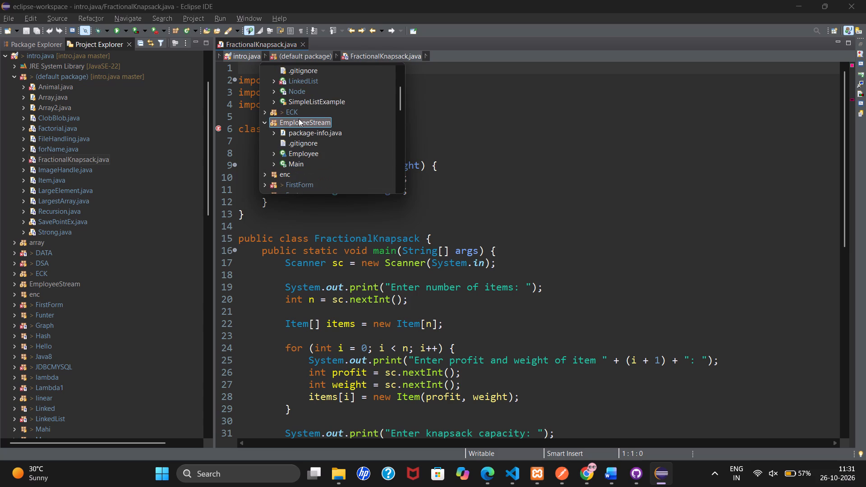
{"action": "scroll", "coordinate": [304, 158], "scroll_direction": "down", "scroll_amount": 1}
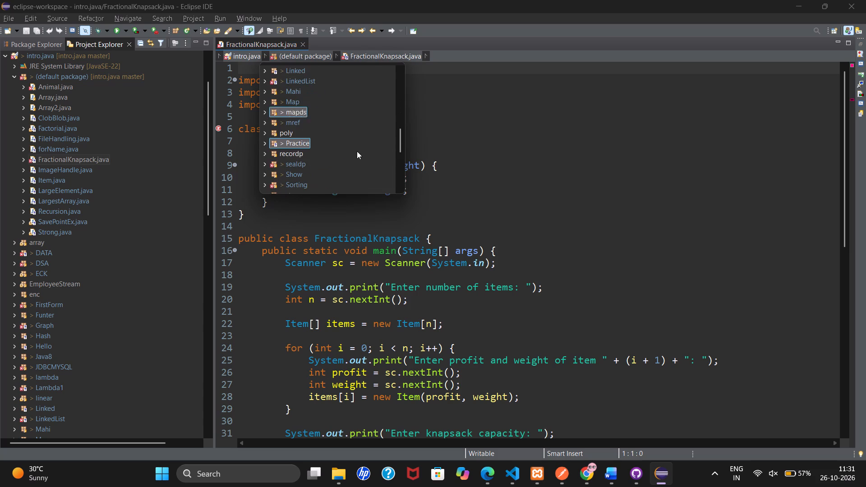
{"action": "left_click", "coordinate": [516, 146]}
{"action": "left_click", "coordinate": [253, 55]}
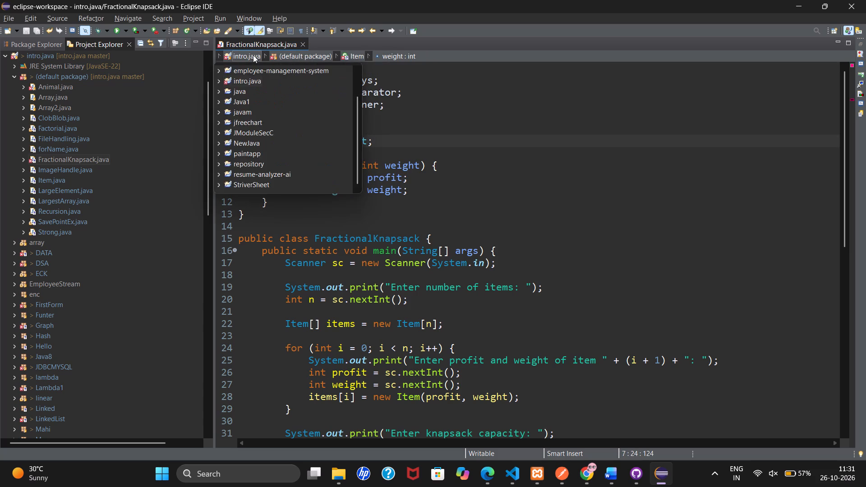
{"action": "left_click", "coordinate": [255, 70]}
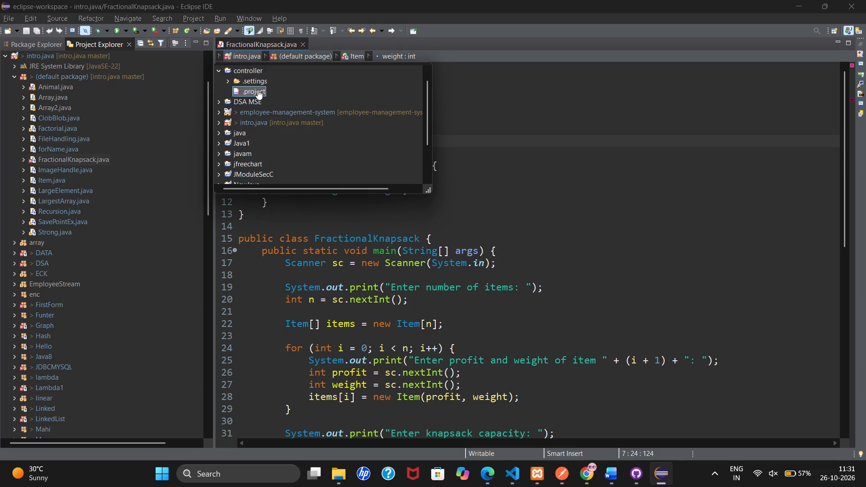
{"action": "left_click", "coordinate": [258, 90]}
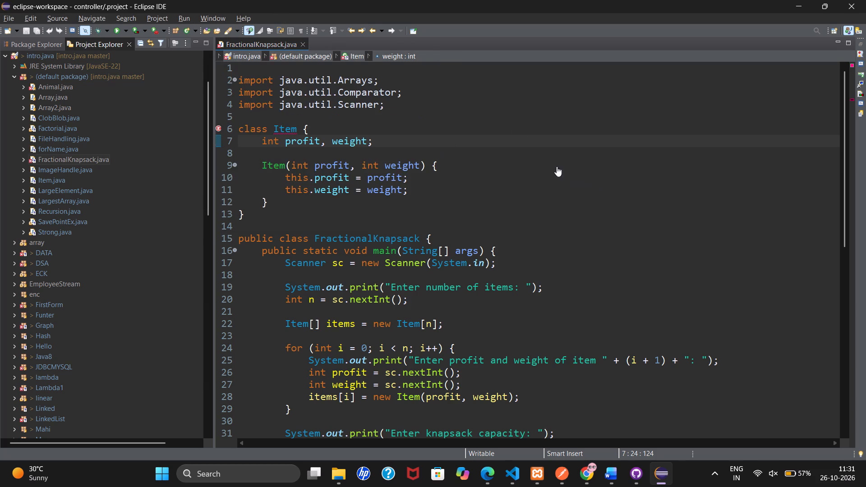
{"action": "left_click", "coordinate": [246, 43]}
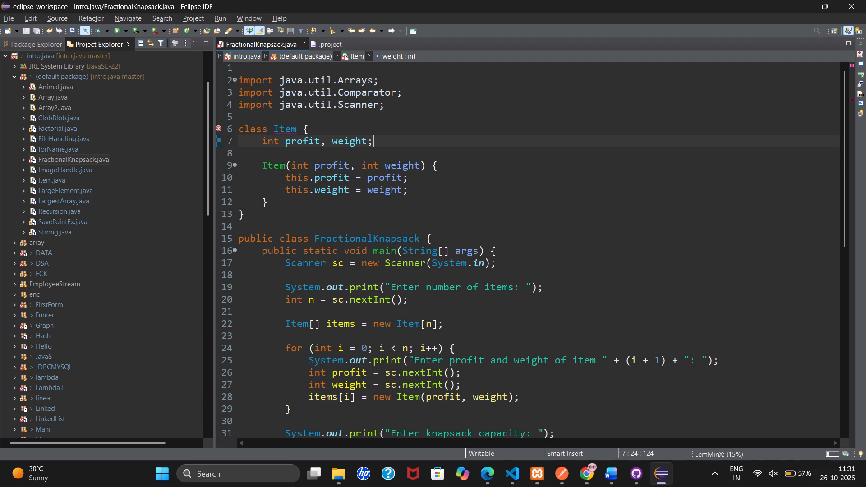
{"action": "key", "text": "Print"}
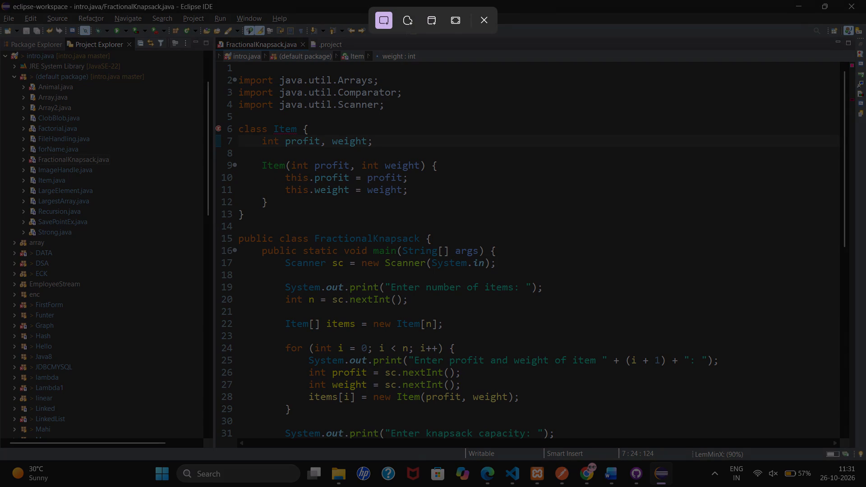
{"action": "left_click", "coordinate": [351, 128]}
Rename the Item class to New in its declaration above the FractionalKnapsack class.
{"action": "left_click", "coordinate": [279, 128]}
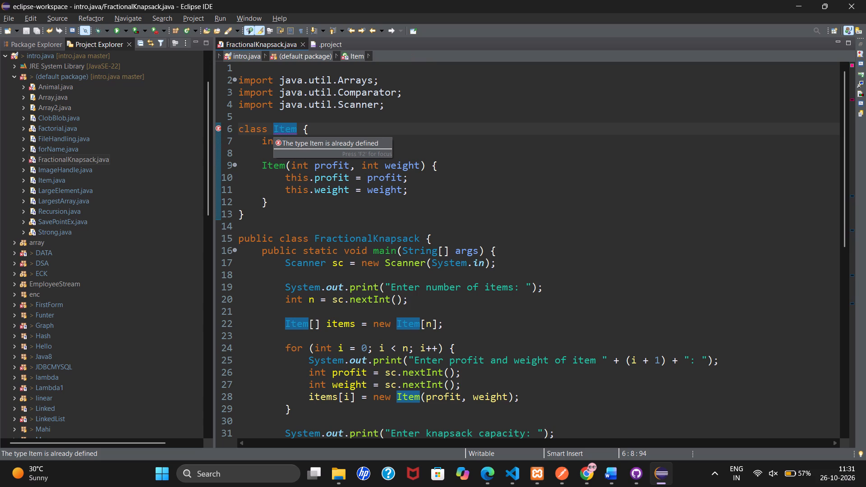
{"action": "key", "text": "BackSpace"}
{"action": "key", "text": "i"}
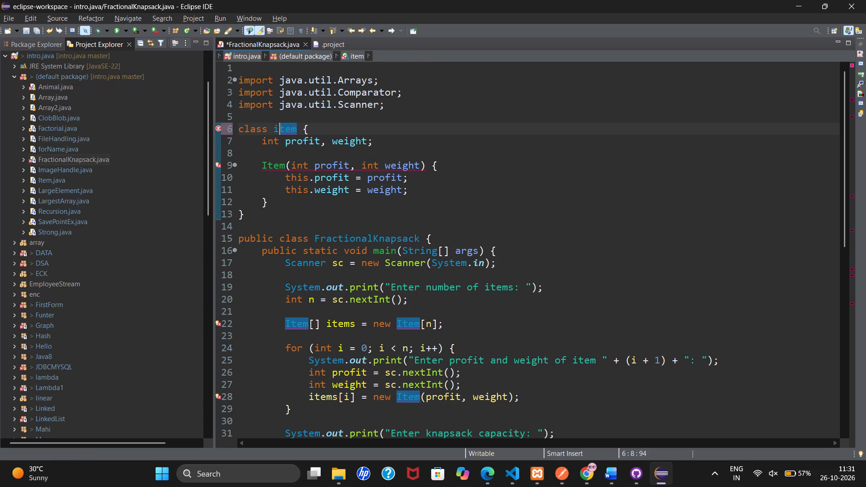
{"action": "key", "text": "BackSpace"}
{"action": "key", "text": "Right"}
{"action": "key", "text": "Right"}
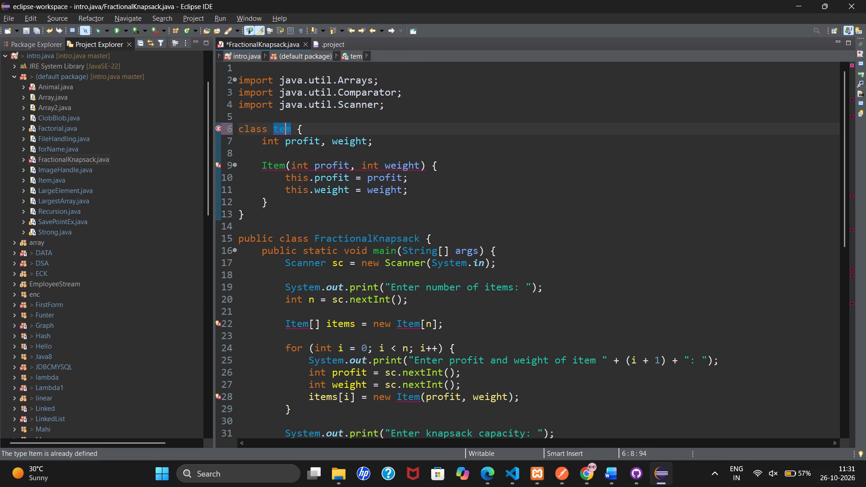
{"action": "key", "text": "Right"}
{"action": "key", "text": "BackSpace"}
{"action": "key", "text": "BackSpace"}
{"action": "key", "text": "BackSpace"}
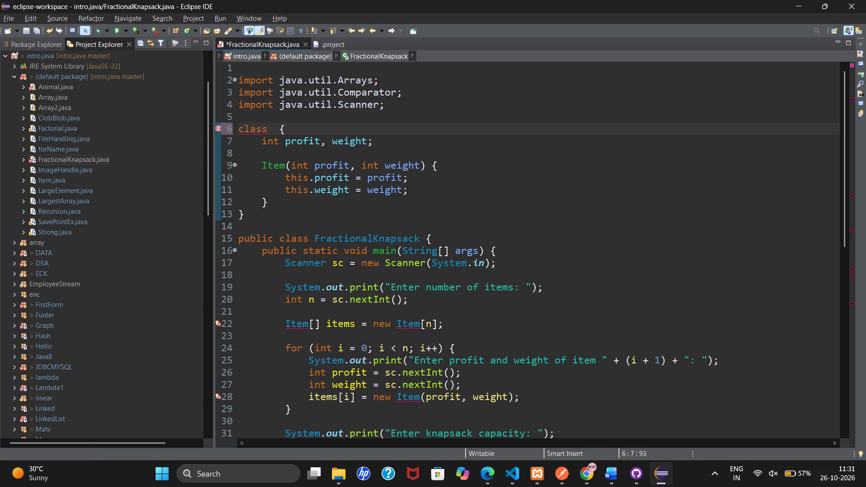
{"action": "type", "text": "New"}
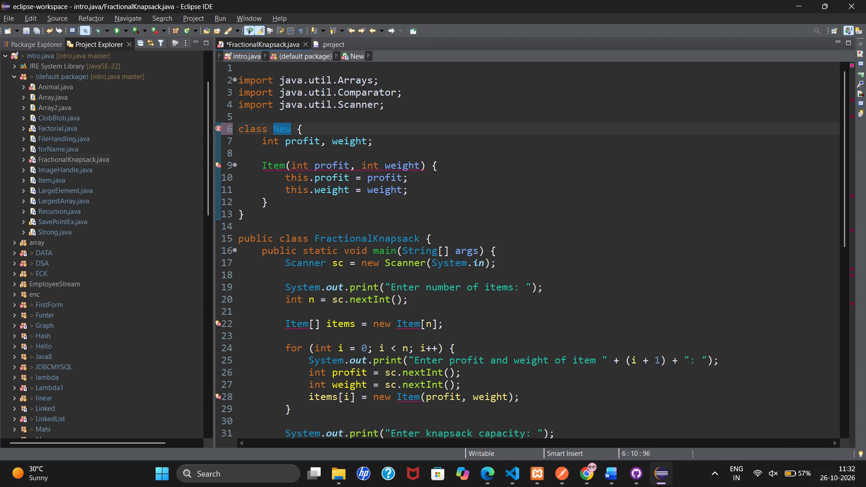
Change both Item references in the items array declaration to New, making it New[] items = new New[n].
{"action": "left_click", "coordinate": [309, 323]}
{"action": "key", "text": "BackSpace"}
{"action": "key", "text": "BackSpace"}
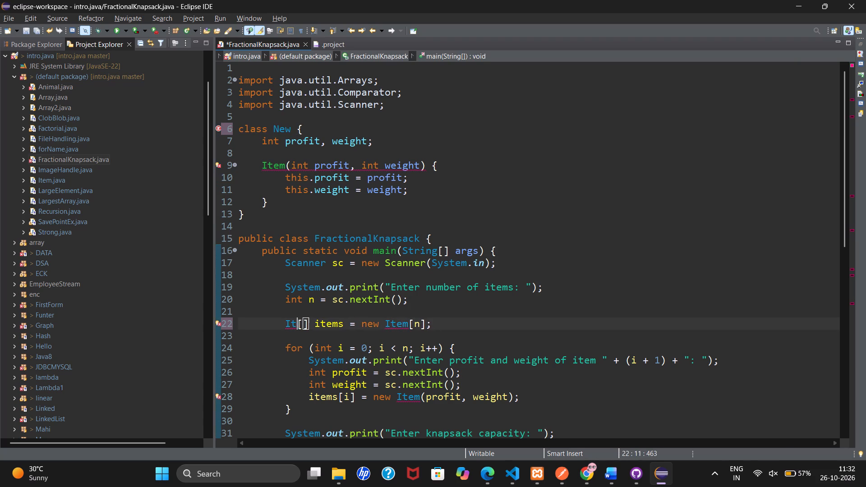
{"action": "key", "text": "BackSpace"}
{"action": "key", "text": "BackSpace"}
{"action": "type", "text": "New"}
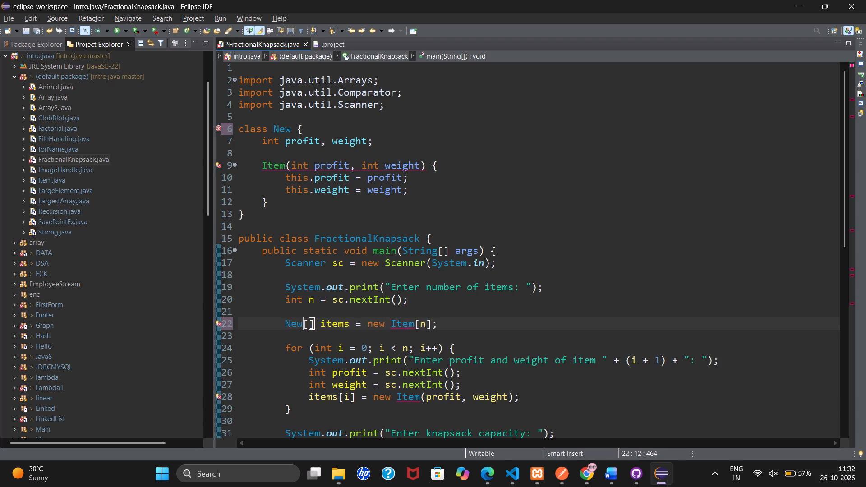
{"action": "left_click", "coordinate": [413, 324]}
{"action": "key", "text": "BackSpace"}
{"action": "key", "text": "BackSpace"}
{"action": "key", "text": "BackSpace"}
{"action": "key", "text": "BackSpace"}
{"action": "type", "text": "new"}
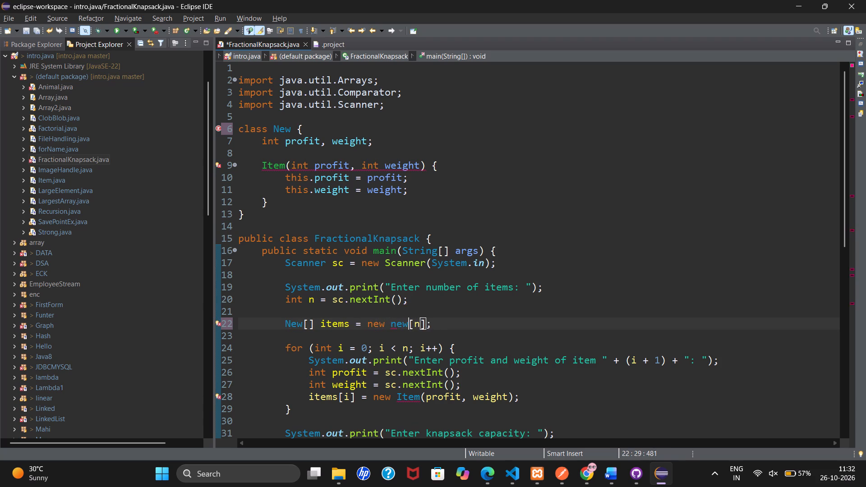
{"action": "key", "text": "BackSpace"}
{"action": "key", "text": "BackSpace"}
{"action": "key", "text": "BackSpace"}
{"action": "type", "text": "New"}
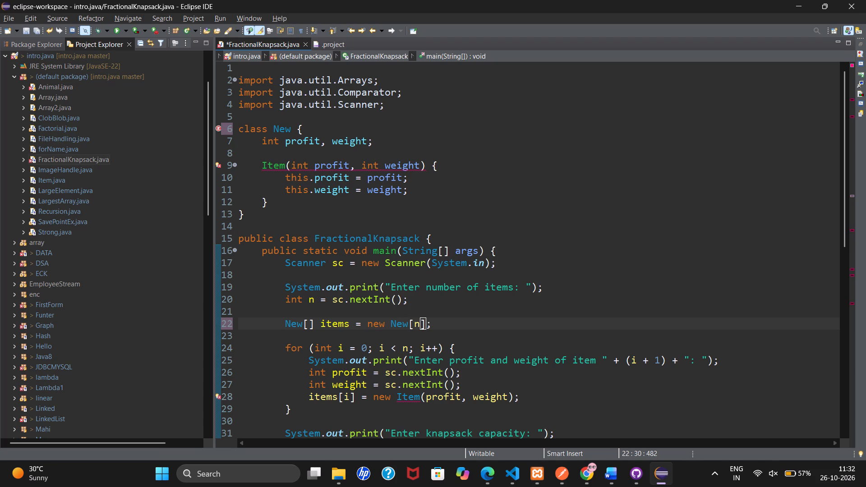
Change the object creation inside the input loop to new New(profit, weight).
{"action": "left_click", "coordinate": [421, 396]}
{"action": "key", "text": "BackSpace"}
{"action": "key", "text": "BackSpace"}
{"action": "key", "text": "BackSpace"}
{"action": "key", "text": "BackSpace"}
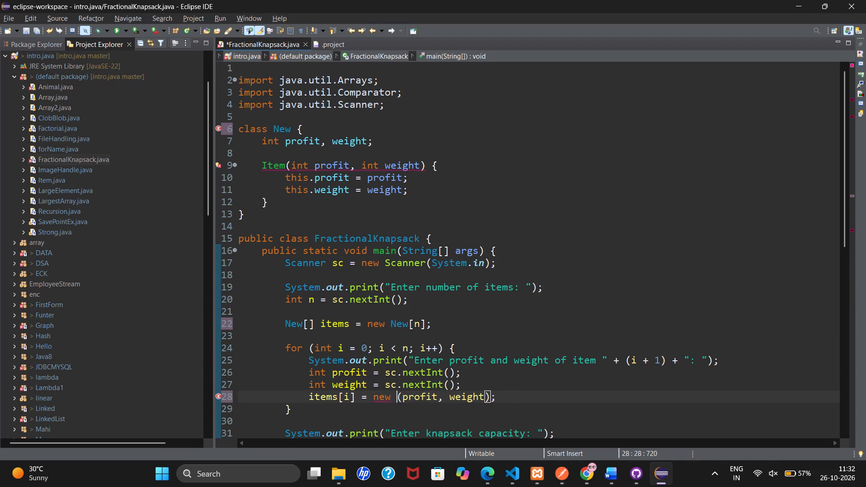
{"action": "type", "text": "New"}
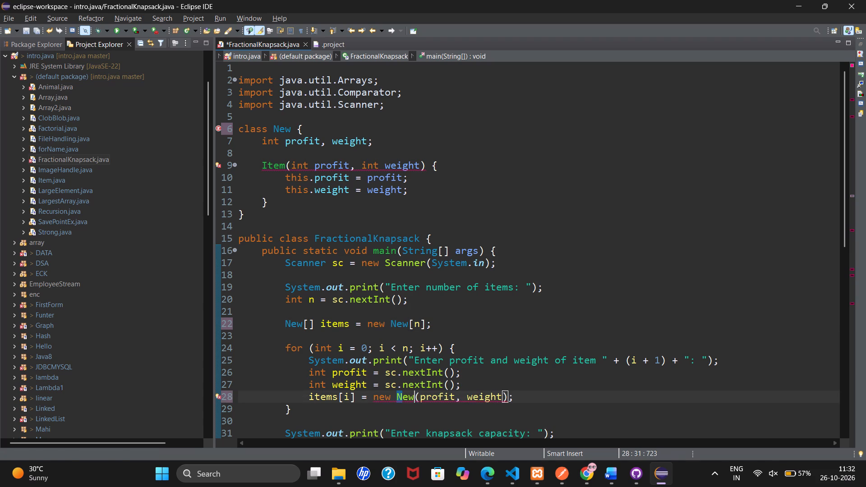
Change the lambda parameter type in the Arrays.sort comparator from Item to New.
{"action": "scroll", "coordinate": [493, 357], "scroll_direction": "down", "scroll_amount": 1}
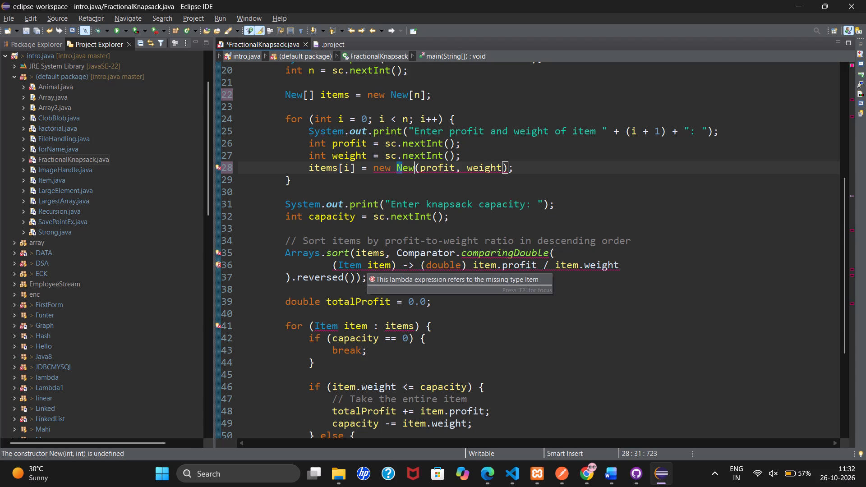
{"action": "left_click", "coordinate": [365, 265]}
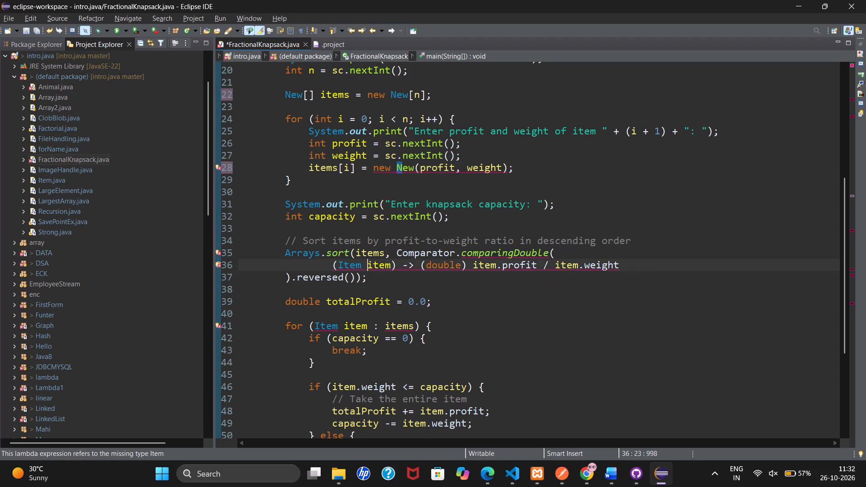
{"action": "key", "text": "Left"}
{"action": "key", "text": "BackSpace"}
{"action": "key", "text": "BackSpace"}
{"action": "key", "text": "BackSpace"}
{"action": "key", "text": "BackSpace"}
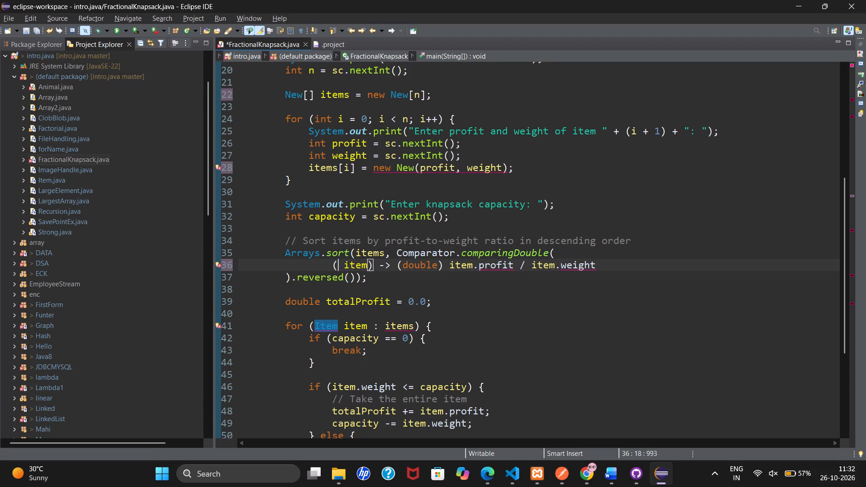
{"action": "type", "text": "New"}
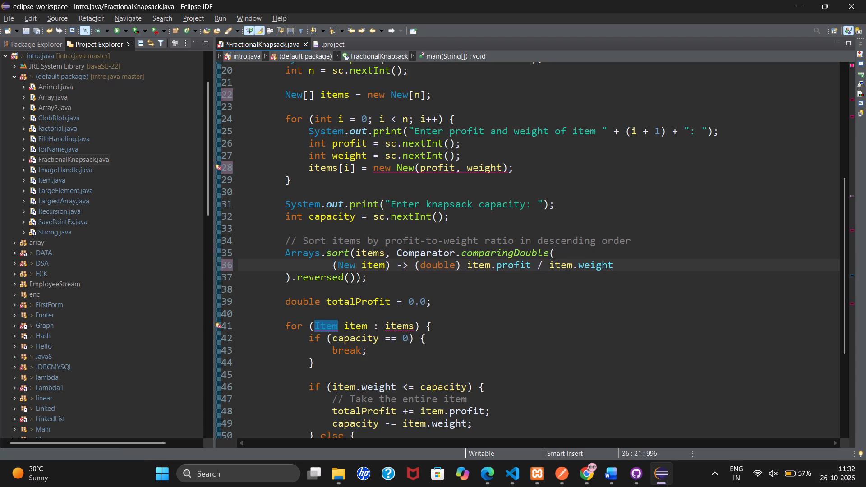
Change the loop variable's type to New in the for-each loop over items.
{"action": "left_click", "coordinate": [339, 327]}
{"action": "key", "text": "BackSpace"}
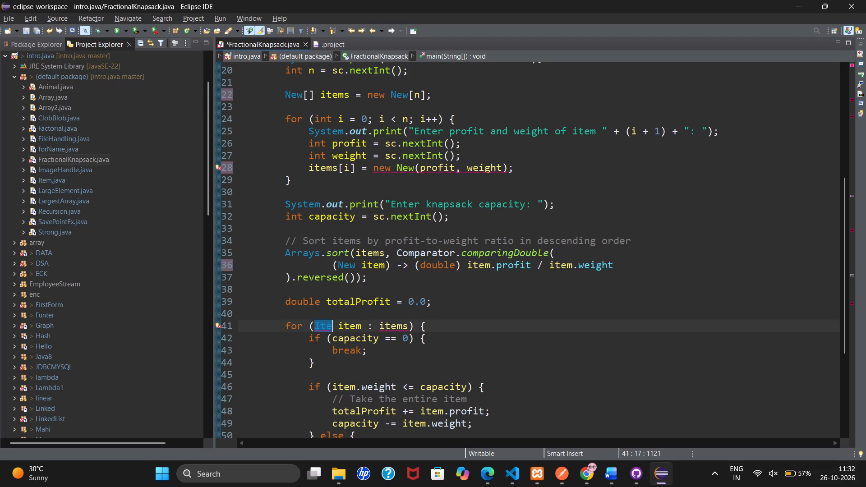
{"action": "key", "text": "BackSpace"}
{"action": "key", "text": "BackSpace"}
{"action": "key", "text": "BackSpace"}
{"action": "type", "text": "New"}
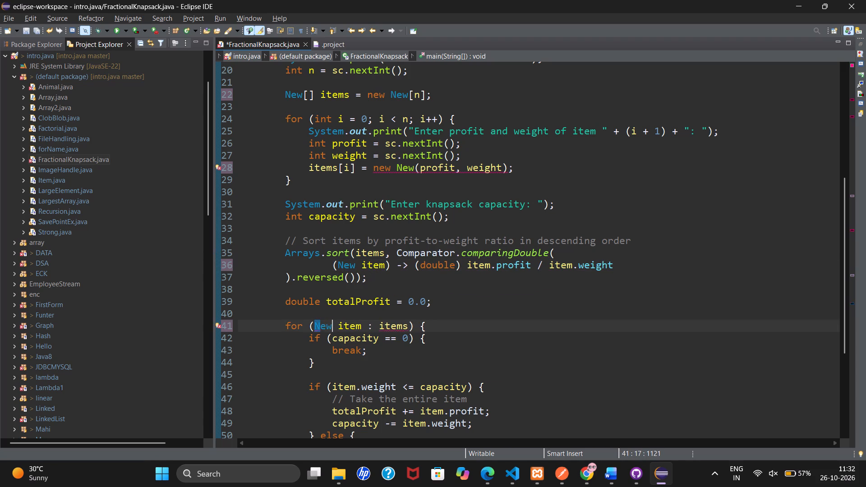
Rename the Item(int profit, int weight) constructor to New to match its class.
{"action": "scroll", "coordinate": [453, 370], "scroll_direction": "down", "scroll_amount": 1}
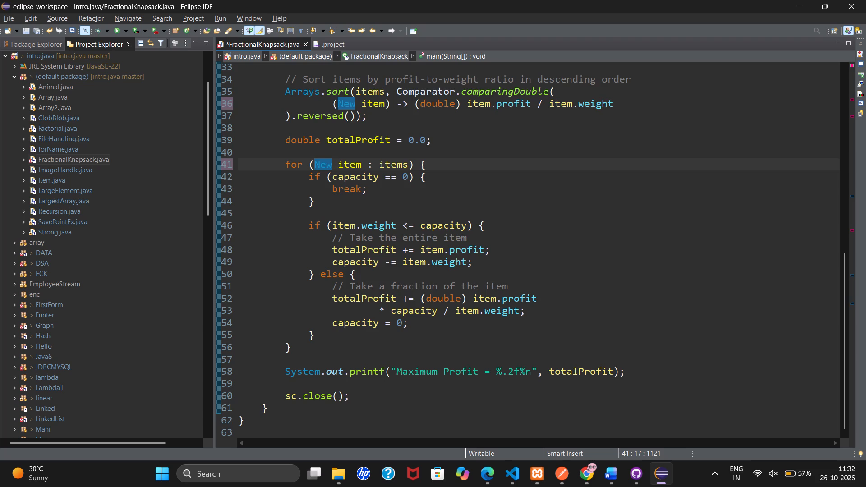
{"action": "scroll", "coordinate": [442, 322], "scroll_direction": "up", "scroll_amount": 4}
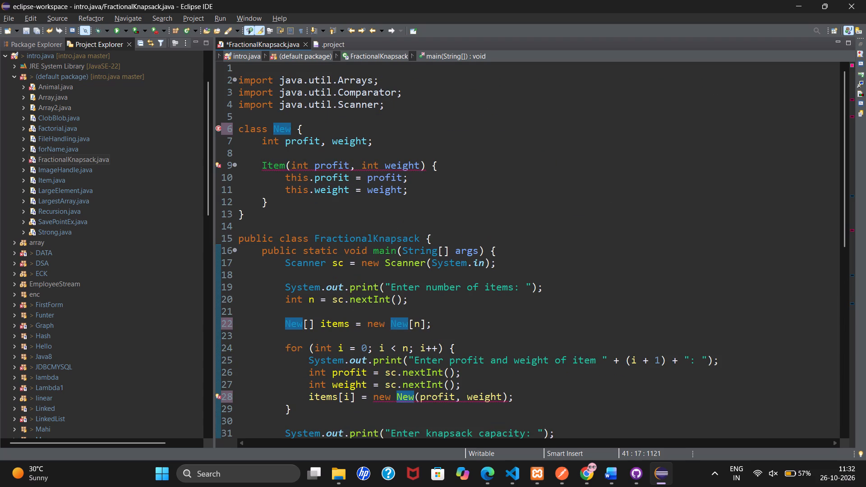
{"action": "left_click", "coordinate": [287, 167]}
{"action": "key", "text": "BackSpace"}
{"action": "key", "text": "BackSpace"}
{"action": "key", "text": "BackSpace"}
{"action": "key", "text": "BackSpace"}
{"action": "type", "text": "New"}
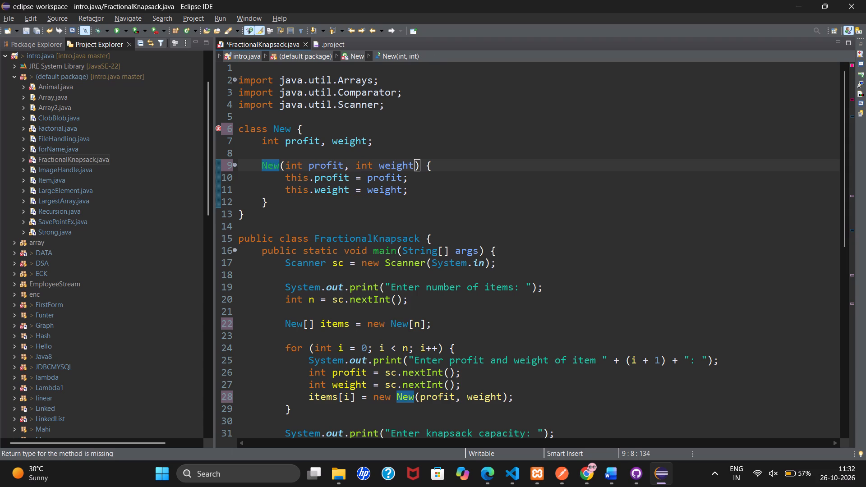
Save FractionalKnapsack.java and run the program.
{"action": "key", "text": "ctrl+s"}
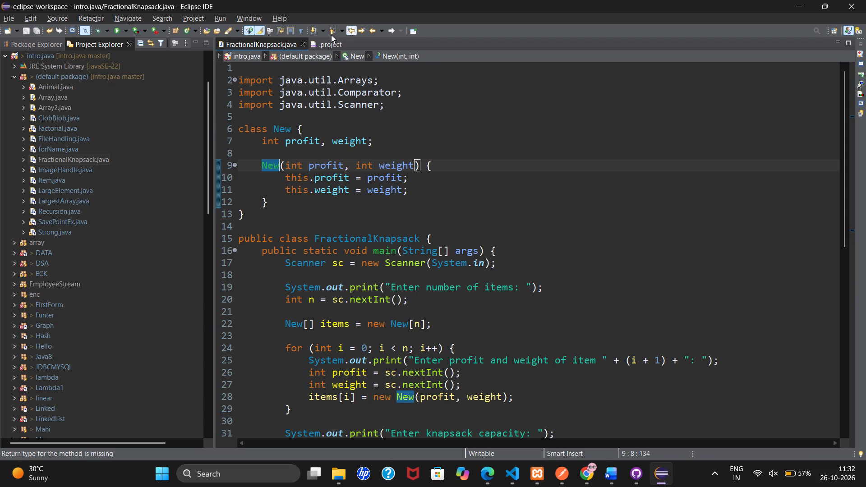
{"action": "left_click", "coordinate": [216, 16]}
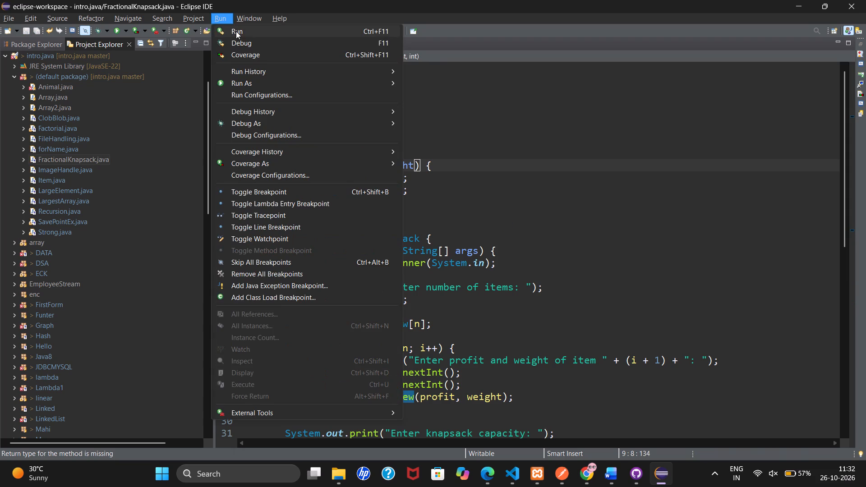
{"action": "left_click", "coordinate": [236, 32]}
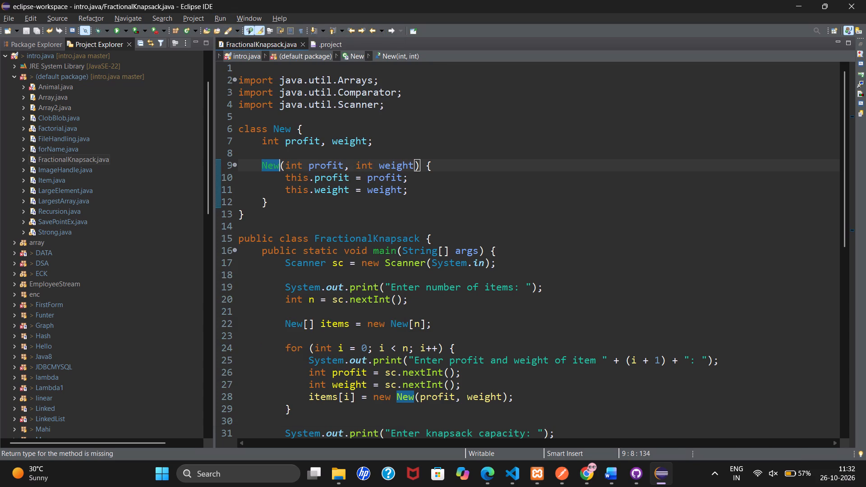
Run FractionalKnapsack.java as a Java application.
{"action": "left_click", "coordinate": [215, 22]}
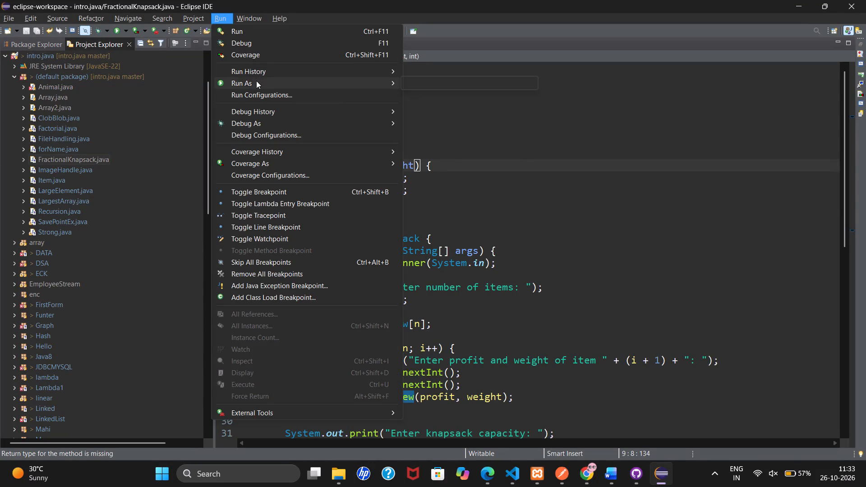
{"action": "left_click", "coordinate": [441, 82]}
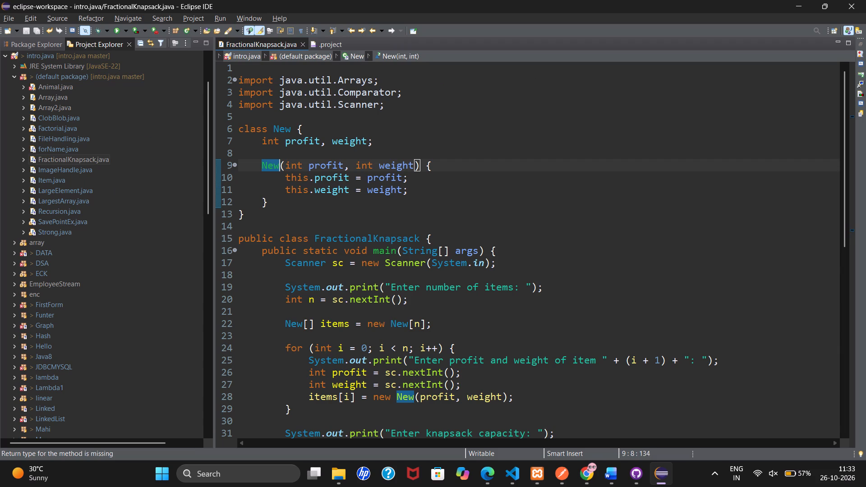
{"action": "scroll", "coordinate": [454, 275], "scroll_direction": "down", "scroll_amount": 3}
{"action": "scroll", "coordinate": [454, 275], "scroll_direction": "up", "scroll_amount": 2}
Show the Console view and make its input prompt active.
{"action": "left_click", "coordinate": [255, 13]}
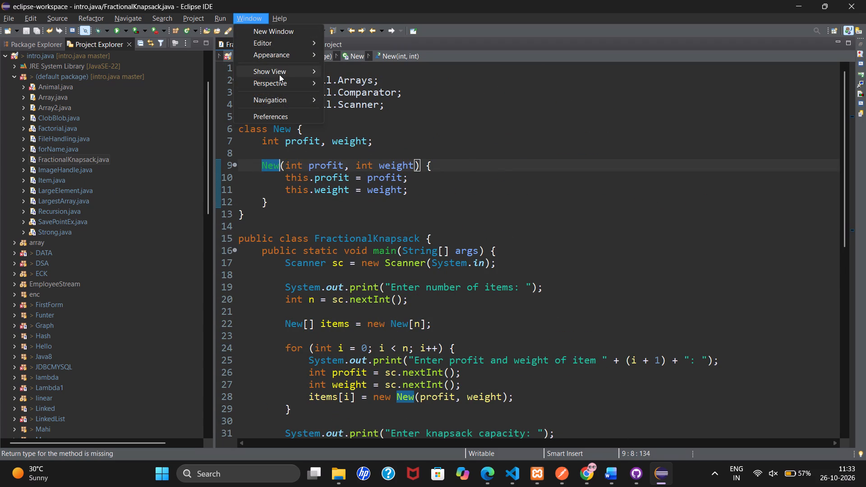
{"action": "left_click", "coordinate": [339, 98]}
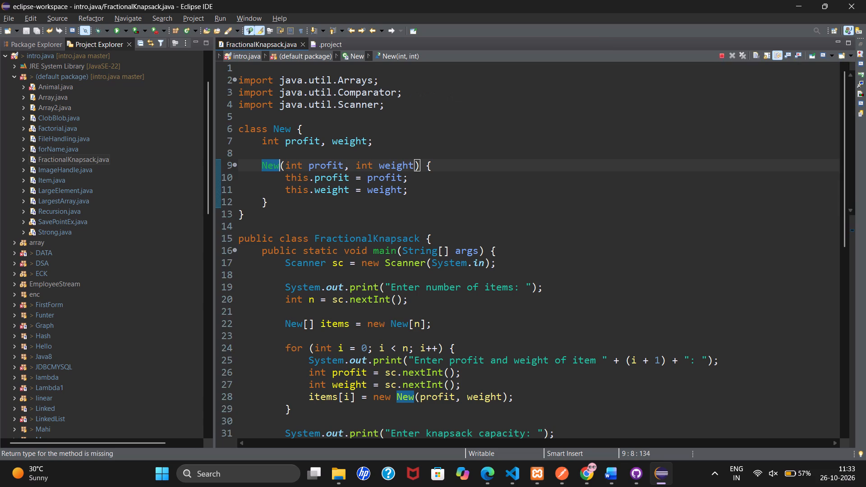
{"action": "left_click", "coordinate": [723, 81]}
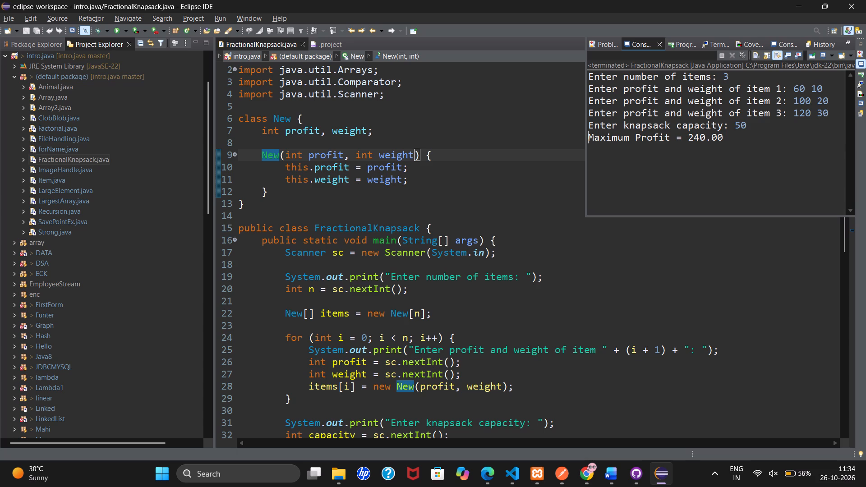
{"action": "key", "text": "Print"}
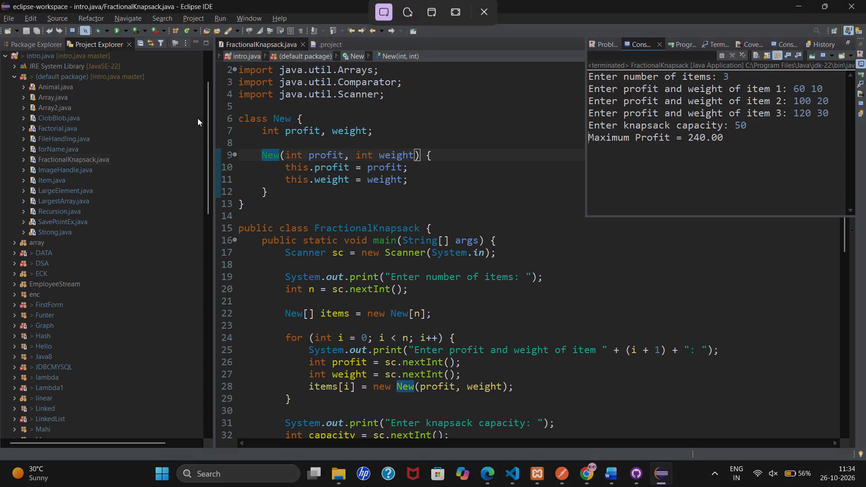
{"action": "left_click_drag", "start_coordinate": [3, 2], "coordinate": [733, 243]}
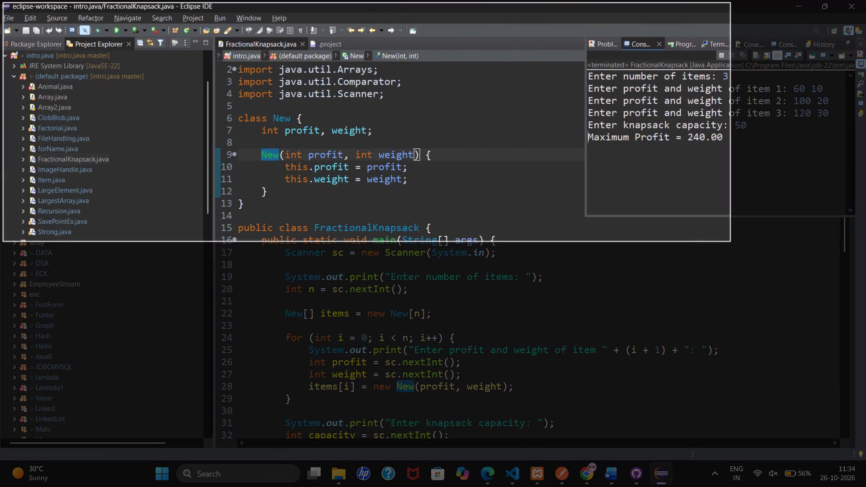
{"action": "left_click_drag", "start_coordinate": [733, 243], "coordinate": [865, 340]}
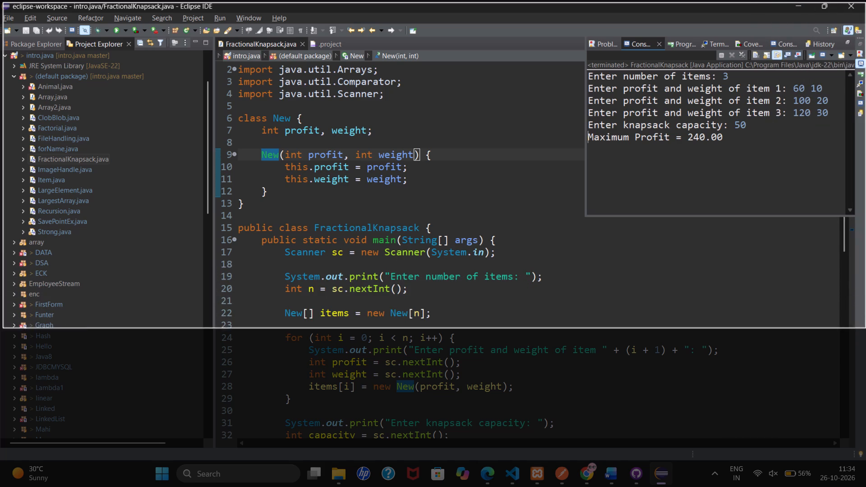
{"action": "left_click_drag", "start_coordinate": [865, 340], "coordinate": [857, 462]}
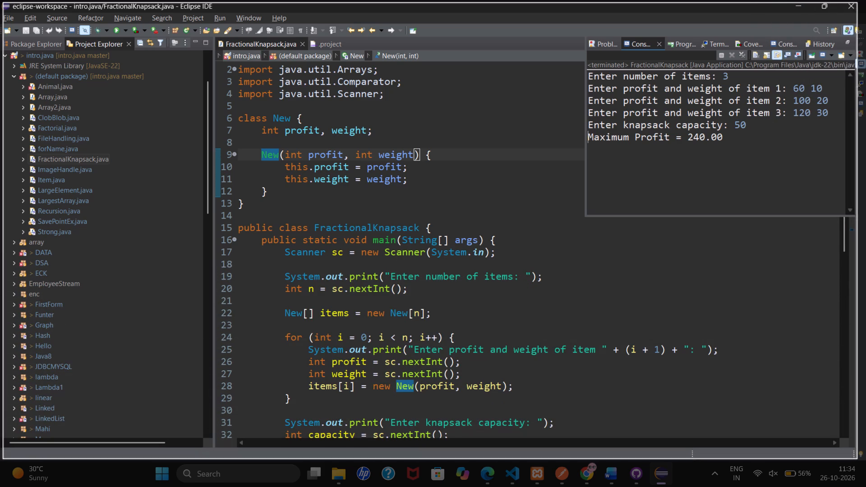
{"action": "left_click_drag", "start_coordinate": [857, 462], "coordinate": [858, 486]}
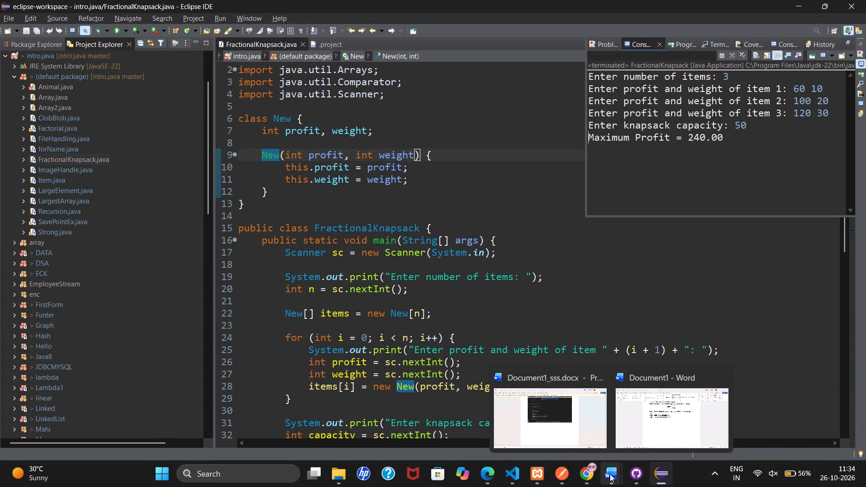
Switch to Document1 in Word, paste the captured screenshot after the algorithm steps, and check its placement.
{"action": "left_click", "coordinate": [662, 417]}
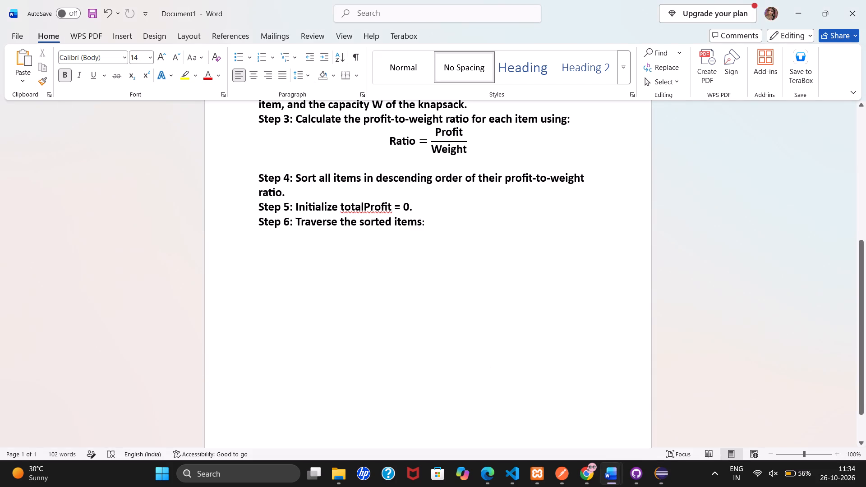
{"action": "key", "text": "ctrl+v"}
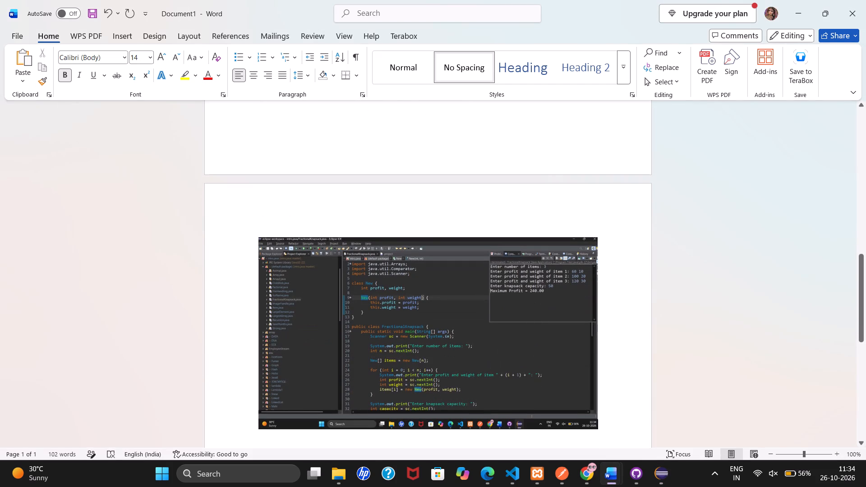
{"action": "scroll", "coordinate": [454, 326], "scroll_direction": "down", "scroll_amount": 2}
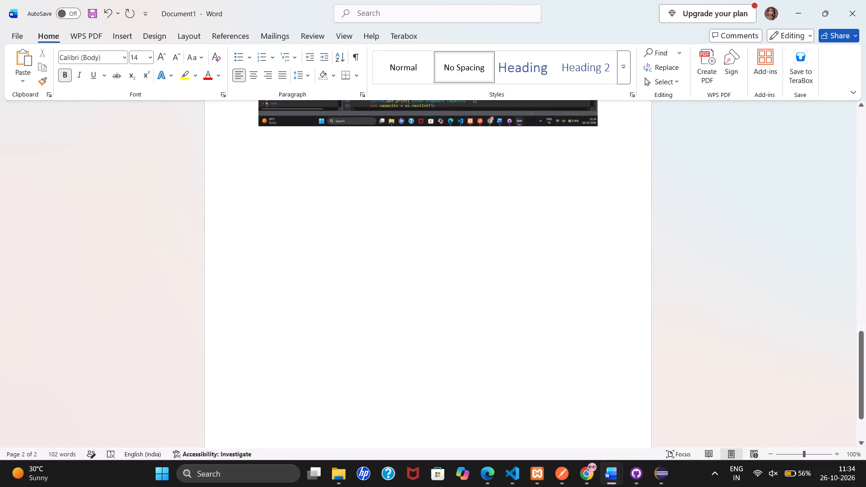
{"action": "scroll", "coordinate": [396, 221], "scroll_direction": "up", "scroll_amount": 4}
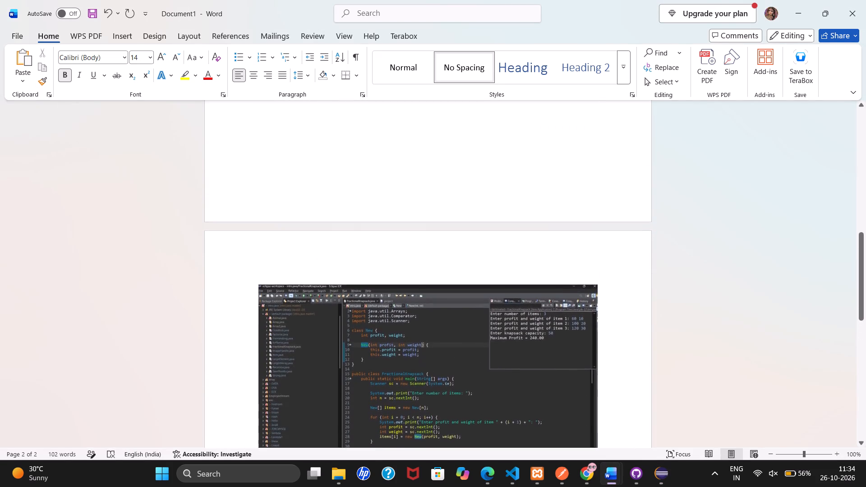
{"action": "scroll", "coordinate": [396, 221], "scroll_direction": "up", "scroll_amount": 3}
{"action": "scroll", "coordinate": [396, 221], "scroll_direction": "down", "scroll_amount": 4}
{"action": "scroll", "coordinate": [396, 221], "scroll_direction": "up", "scroll_amount": 2}
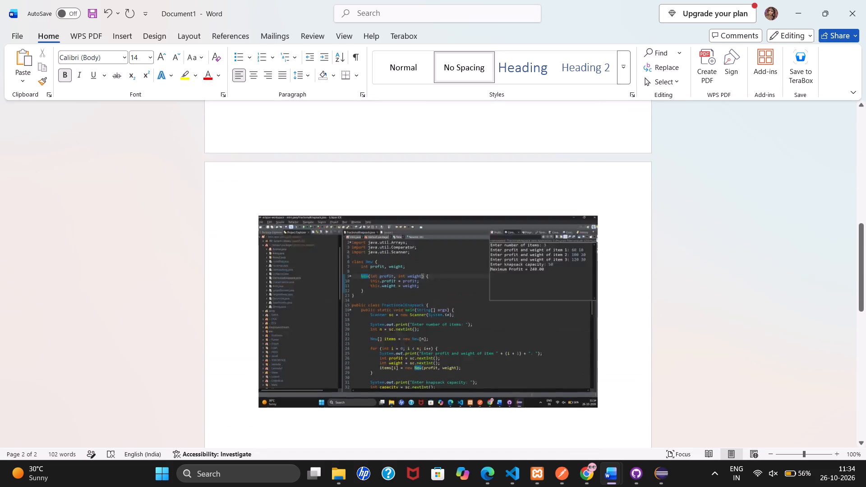
Remove the empty line before the pasted screenshot so it sits directly below Step 6 on the first page.
{"action": "scroll", "coordinate": [396, 221], "scroll_direction": "up", "scroll_amount": 1}
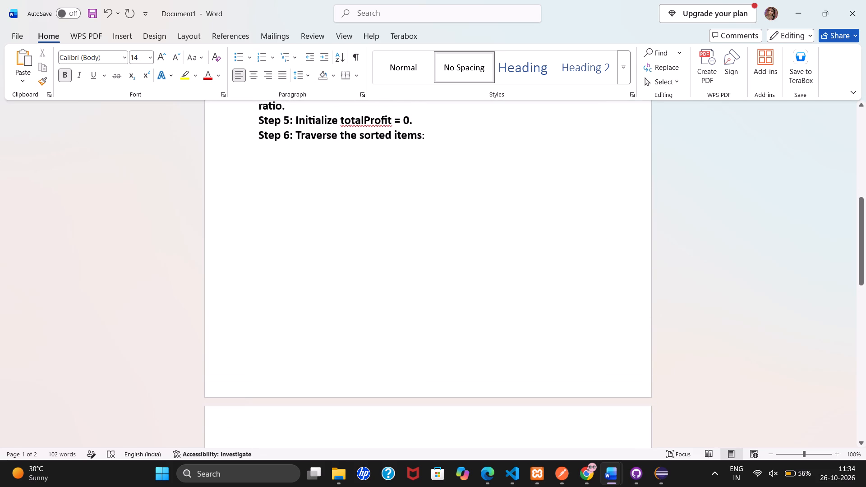
{"action": "left_click", "coordinate": [345, 325]}
{"action": "key", "text": "BackSpace"}
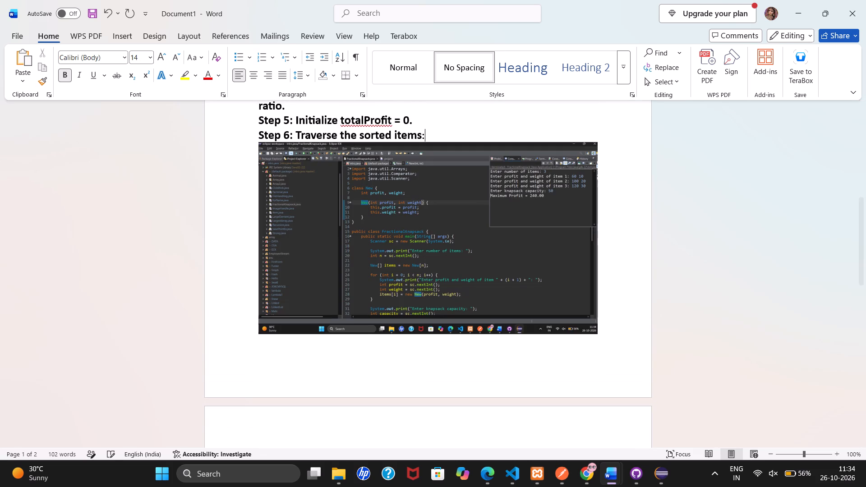
{"action": "scroll", "coordinate": [572, 342], "scroll_direction": "down", "scroll_amount": 2}
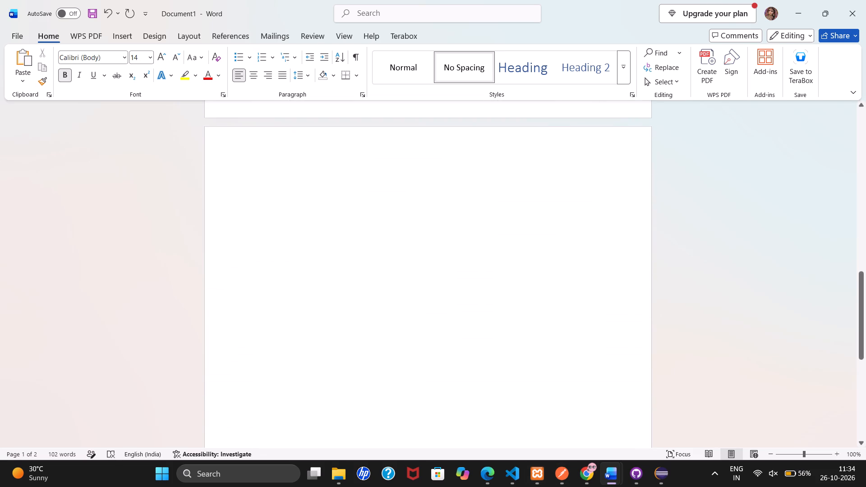
{"action": "scroll", "coordinate": [419, 247], "scroll_direction": "up", "scroll_amount": 1}
{"action": "left_click", "coordinate": [271, 192]}
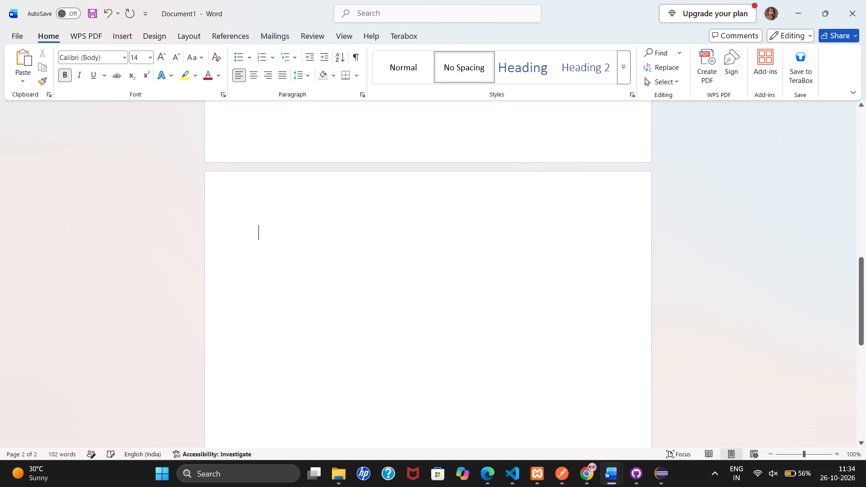
Reduce the Fractional Knapsack algorithm text, from its heading through Step 6, to 14 pt.
{"action": "scroll", "coordinate": [482, 268], "scroll_direction": "up", "scroll_amount": 3}
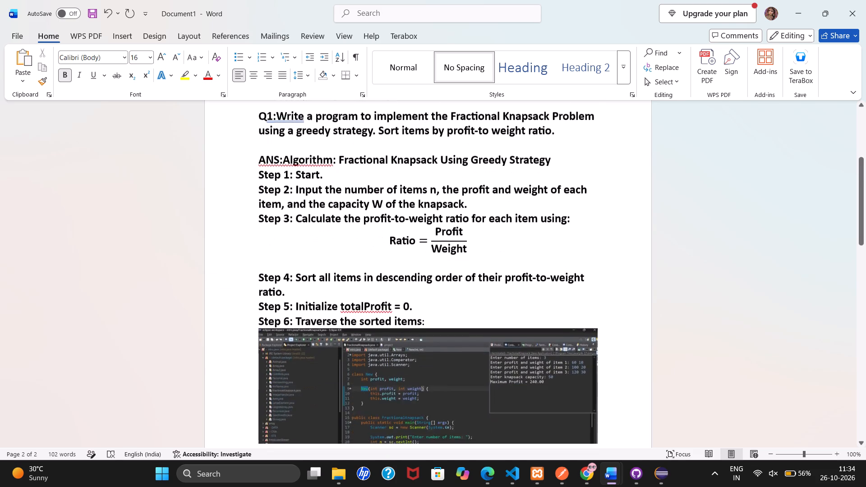
{"action": "scroll", "coordinate": [482, 268], "scroll_direction": "down", "scroll_amount": 1}
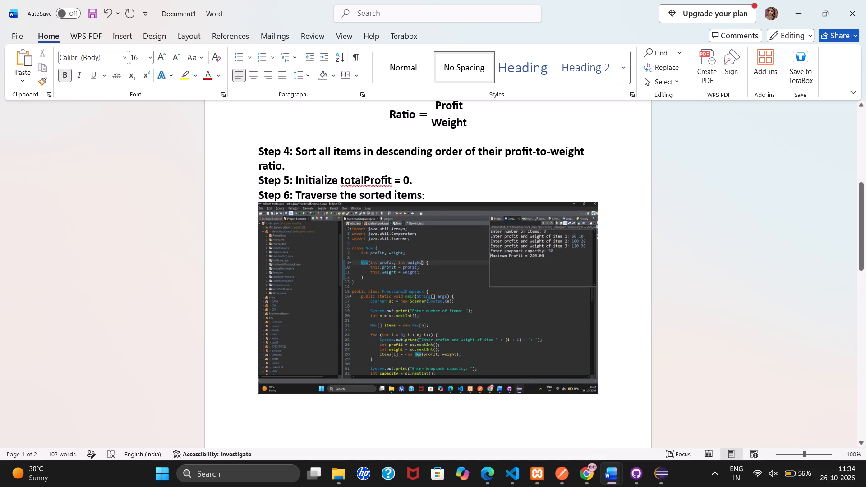
{"action": "scroll", "coordinate": [458, 303], "scroll_direction": "up", "scroll_amount": 2}
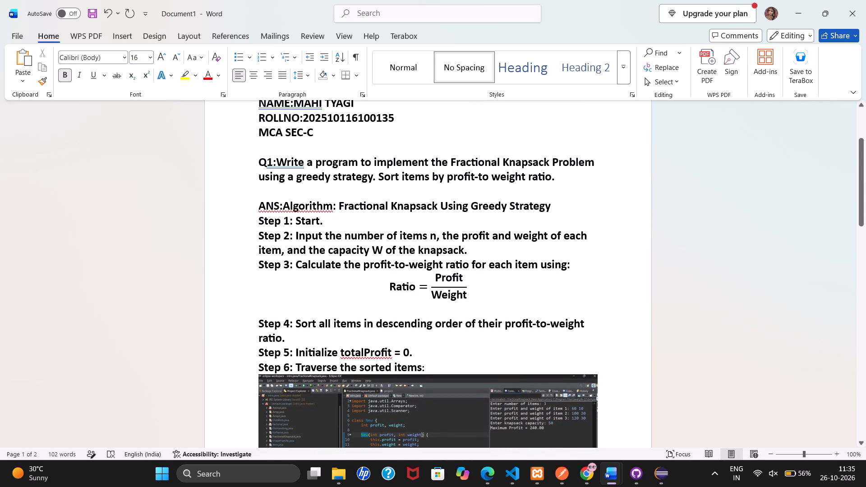
{"action": "left_click_drag", "start_coordinate": [281, 204], "coordinate": [459, 365]}
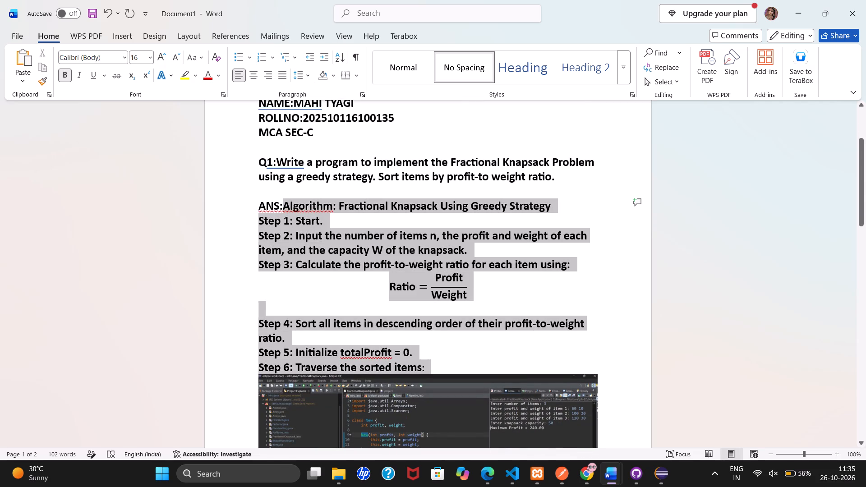
{"action": "left_click_drag", "start_coordinate": [459, 365], "coordinate": [459, 366]}
{"action": "left_click", "coordinate": [569, 331]}
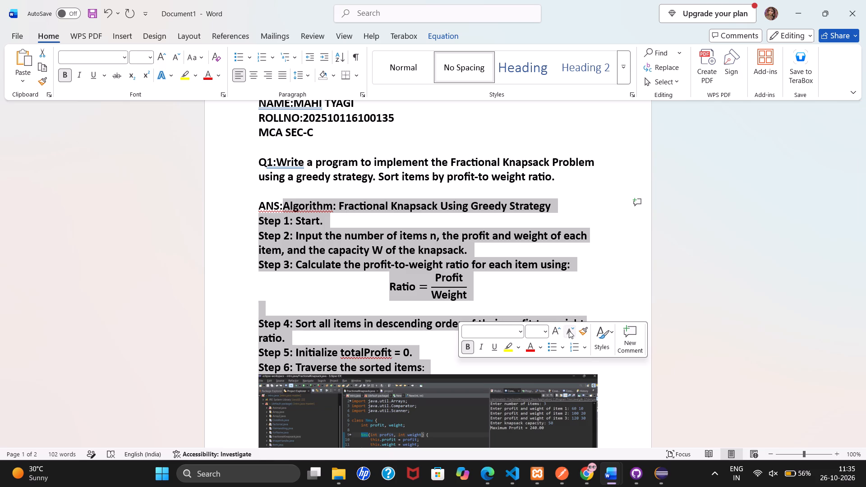
{"action": "left_click", "coordinate": [420, 326]}
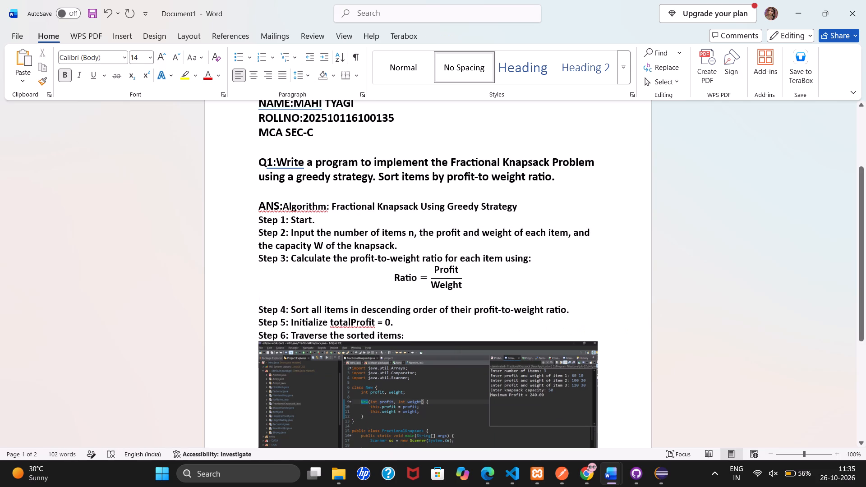
Clear the character formatting on the empty line below the screenshot and insert a page break there.
{"action": "scroll", "coordinate": [550, 341], "scroll_direction": "up", "scroll_amount": 1}
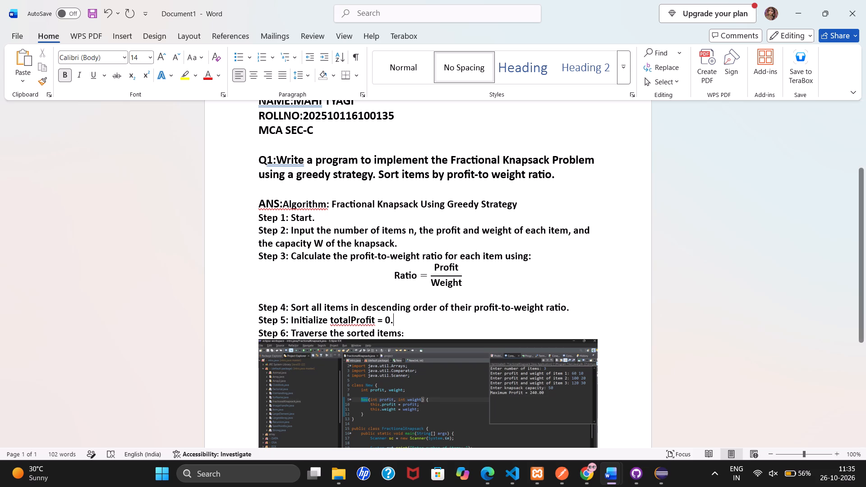
{"action": "scroll", "coordinate": [405, 330], "scroll_direction": "down", "scroll_amount": 2}
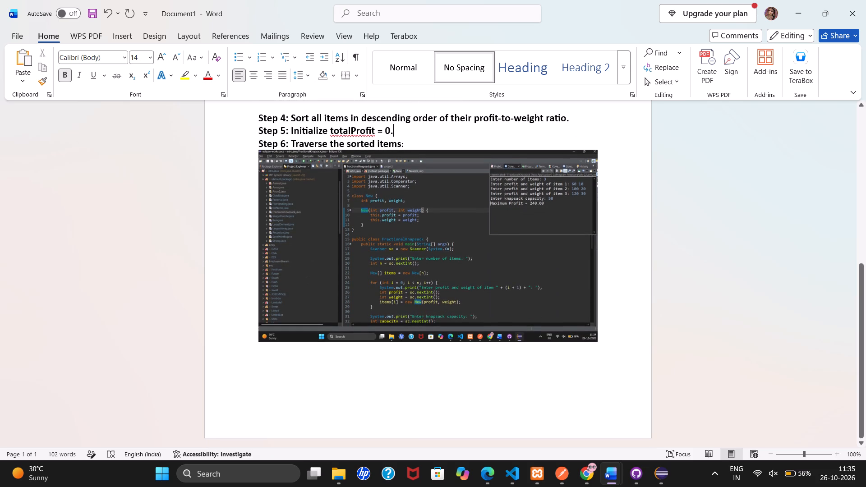
{"action": "scroll", "coordinate": [456, 316], "scroll_direction": "down", "scroll_amount": 1}
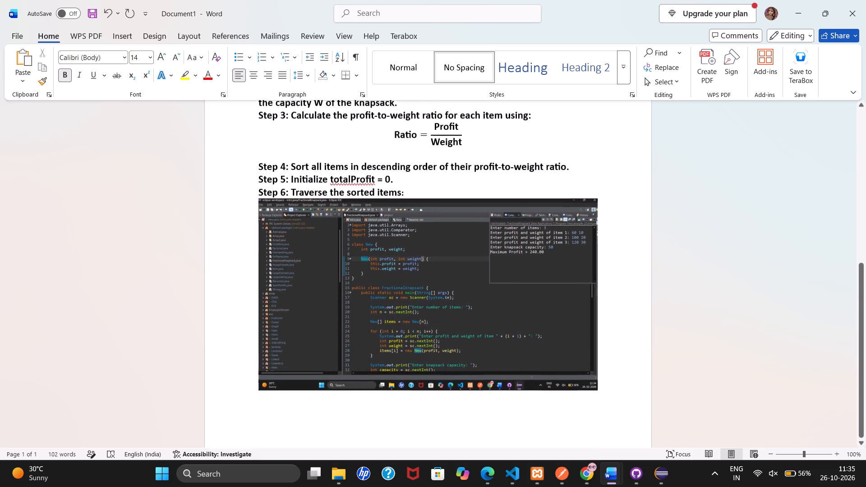
{"action": "scroll", "coordinate": [456, 316], "scroll_direction": "down", "scroll_amount": 1}
{"action": "scroll", "coordinate": [338, 373], "scroll_direction": "down", "scroll_amount": 1}
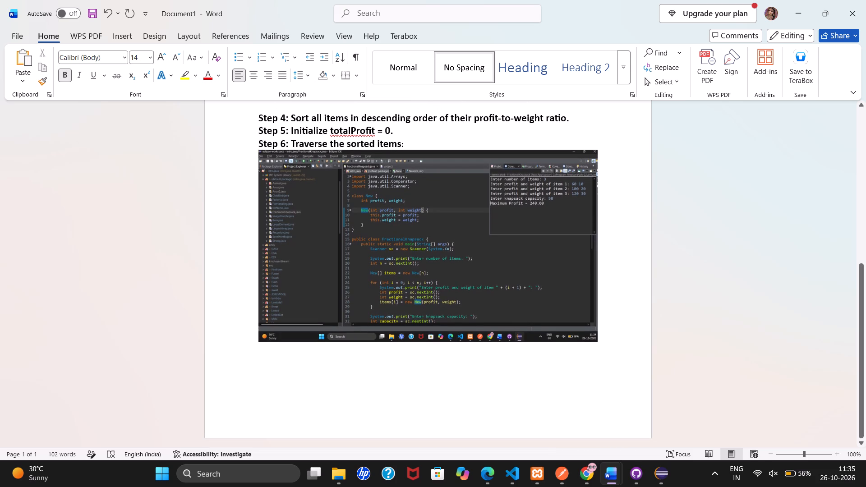
{"action": "left_click", "coordinate": [642, 348]}
{"action": "left_click", "coordinate": [692, 342]}
{"action": "scroll", "coordinate": [536, 408], "scroll_direction": "down", "scroll_amount": 3}
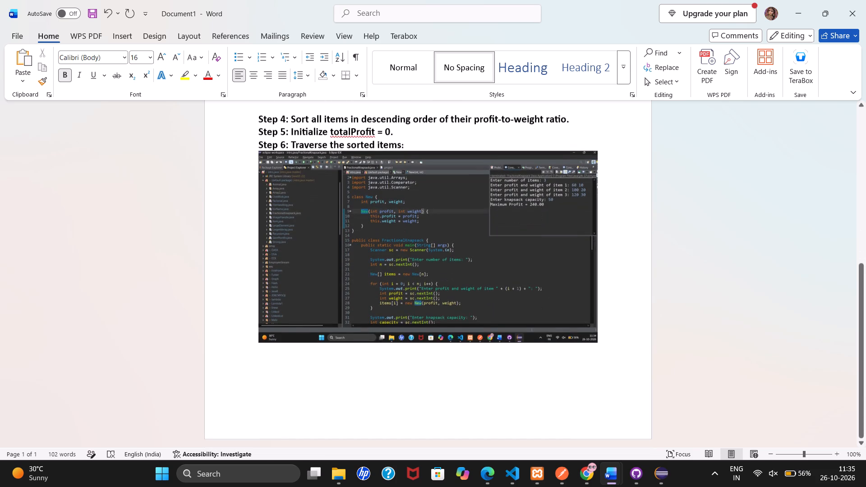
{"action": "scroll", "coordinate": [536, 408], "scroll_direction": "down", "scroll_amount": 2}
{"action": "key", "text": "ctrl+space"}
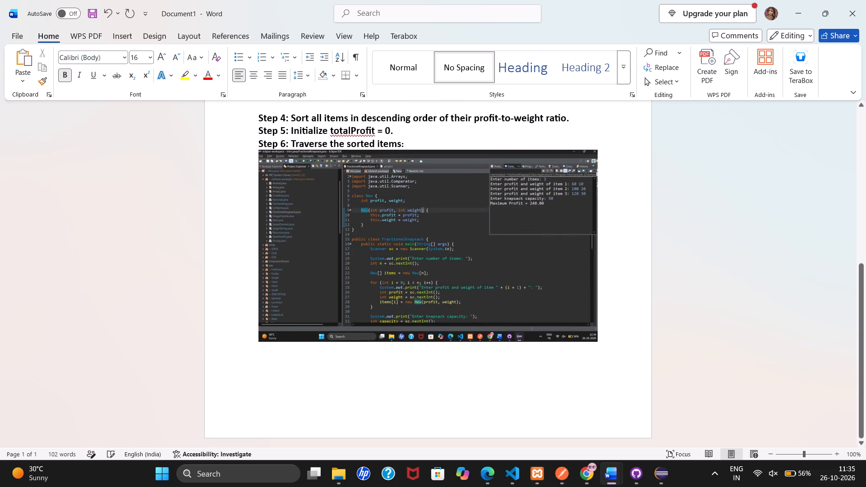
{"action": "key", "text": "ctrl+Return"}
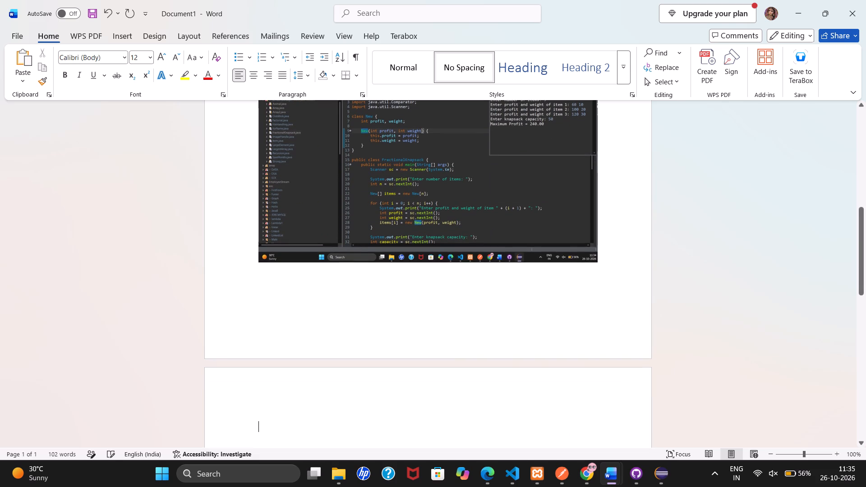
Copy question 8 on the 0/1 Knapsack Problem from the course booklet PDF in Edge and paste it on Document1's new page.
{"action": "scroll", "coordinate": [321, 404], "scroll_direction": "down", "scroll_amount": 1}
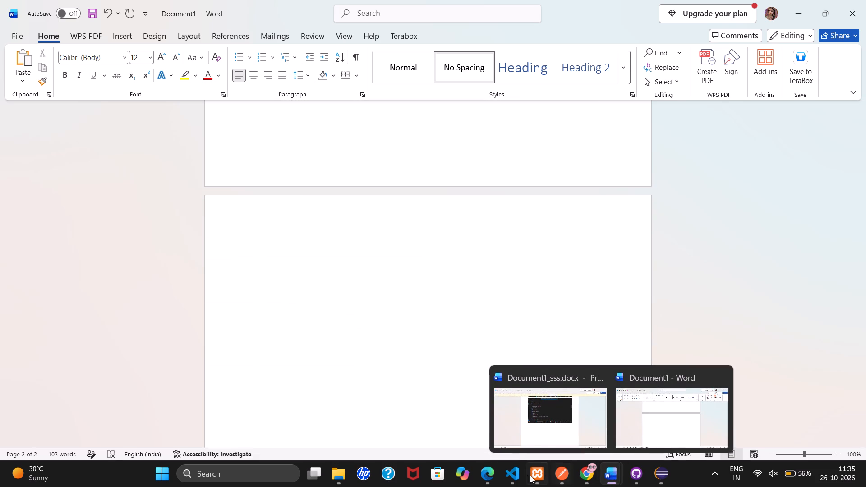
{"action": "left_click", "coordinate": [501, 412]}
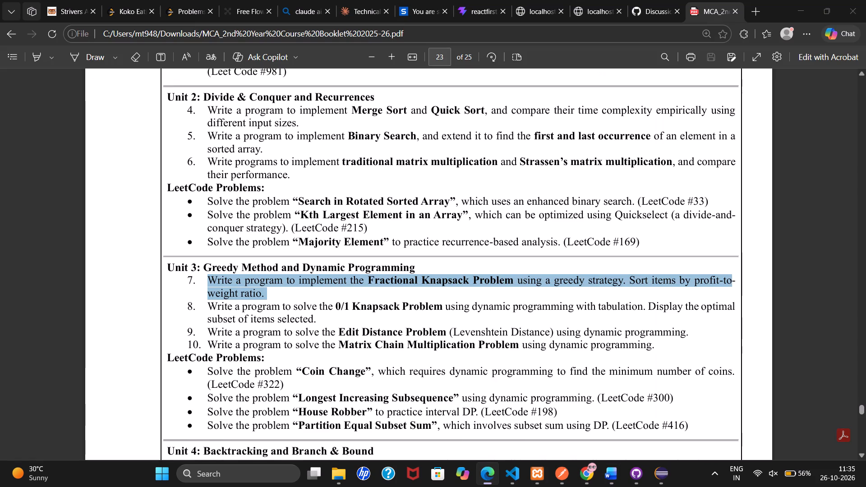
{"action": "left_click", "coordinate": [356, 294]}
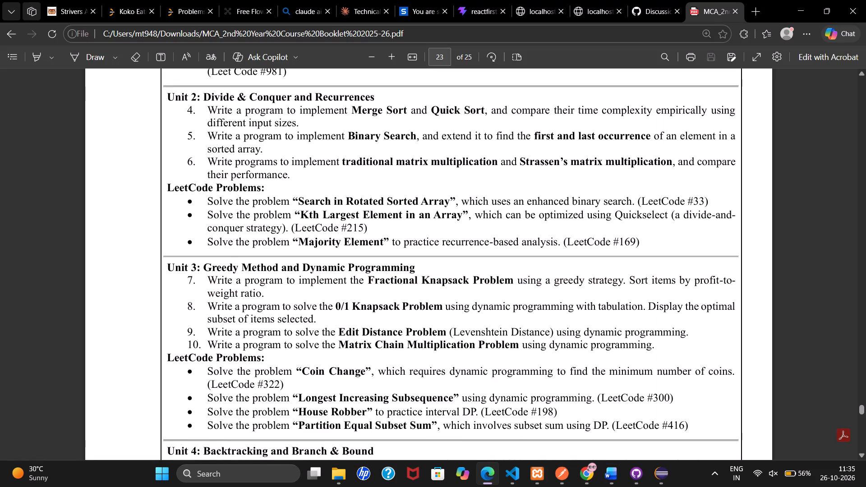
{"action": "left_click_drag", "start_coordinate": [206, 304], "coordinate": [319, 320]}
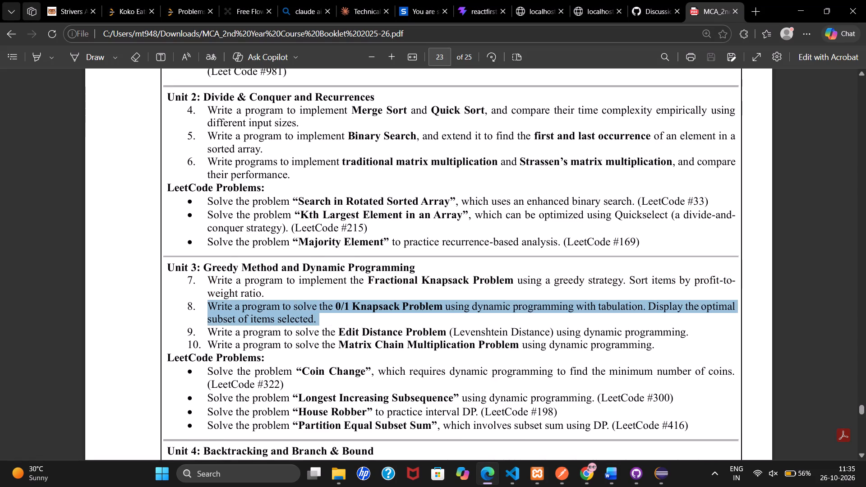
{"action": "key", "text": "ctrl+c"}
{"action": "left_click", "coordinate": [631, 413]}
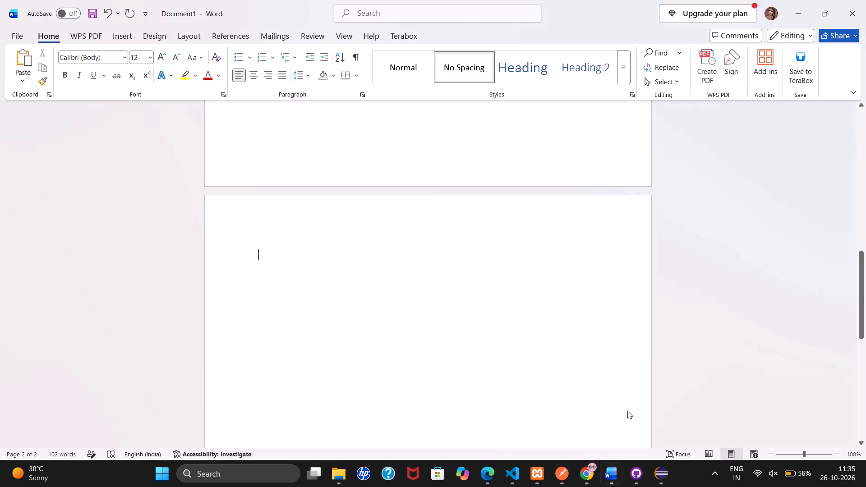
{"action": "key", "text": "ctrl+v"}
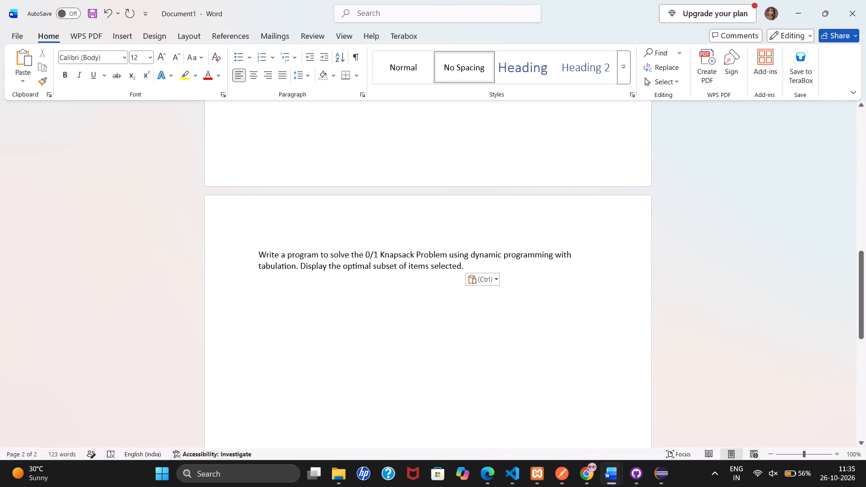
Make the pasted 0/1 Knapsack question bold at 14 pt and prefix it with "Q2:".
{"action": "left_click_drag", "start_coordinate": [255, 249], "coordinate": [469, 262]}
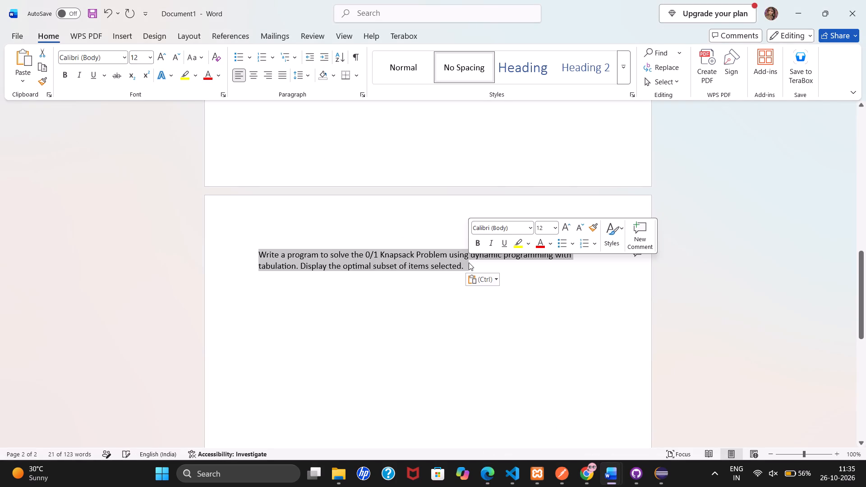
{"action": "left_click", "coordinate": [568, 224]}
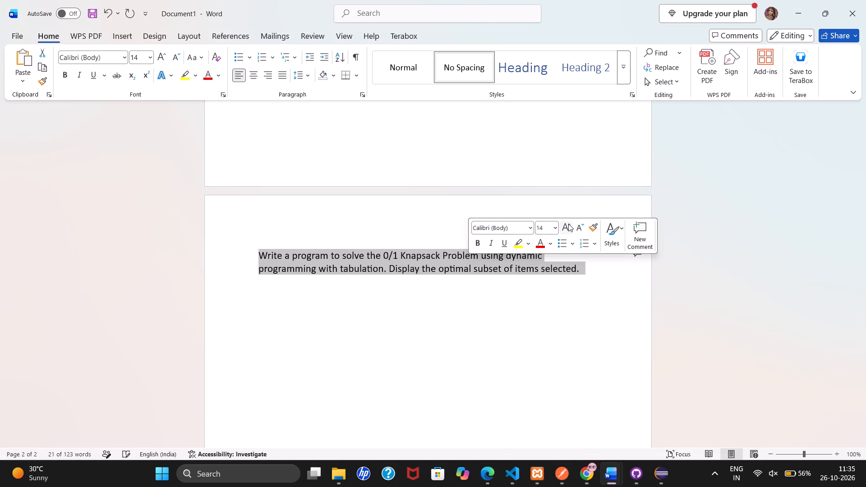
{"action": "left_click", "coordinate": [477, 244]}
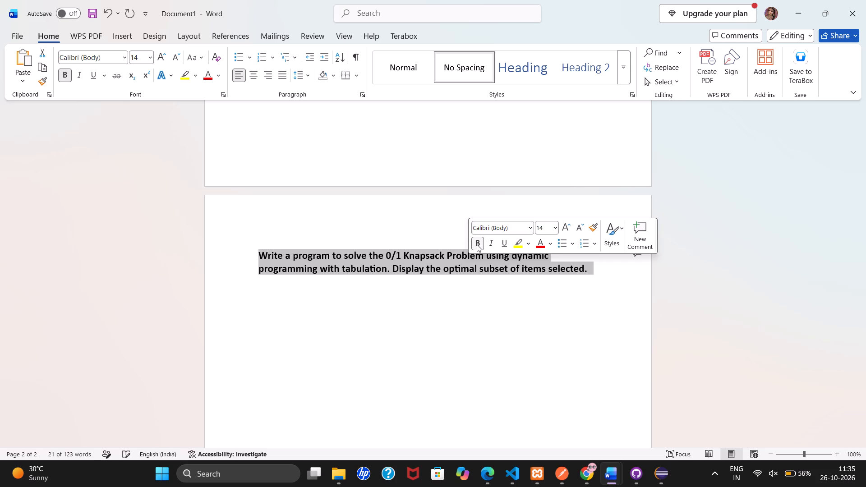
{"action": "left_click", "coordinate": [253, 253]}
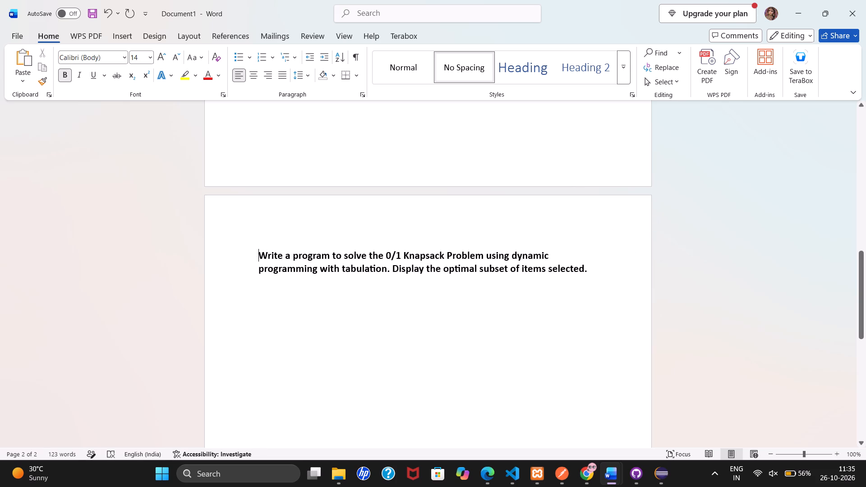
{"action": "type", "text": "Q2"}
{"action": "key", "text": "shift+colon"}
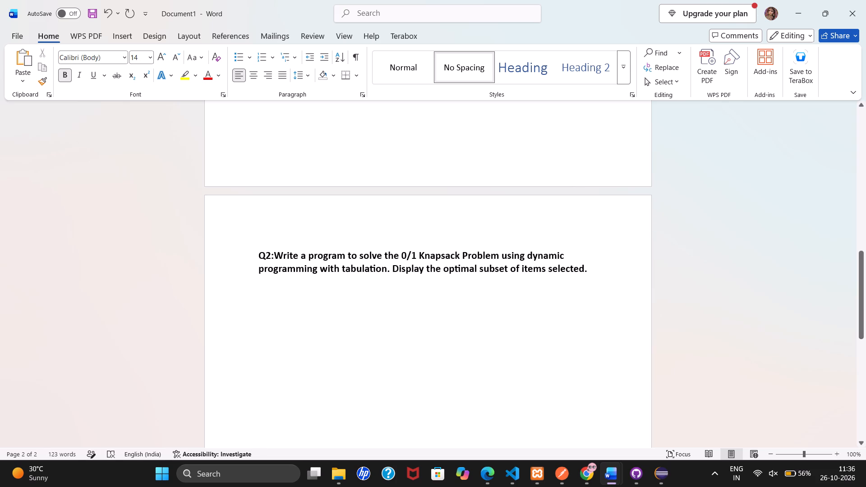
Reduce the whole Q1 Fractional Knapsack question text to 14 pt.
{"action": "scroll", "coordinate": [473, 322], "scroll_direction": "up", "scroll_amount": 3}
{"action": "scroll", "coordinate": [473, 322], "scroll_direction": "down", "scroll_amount": 1}
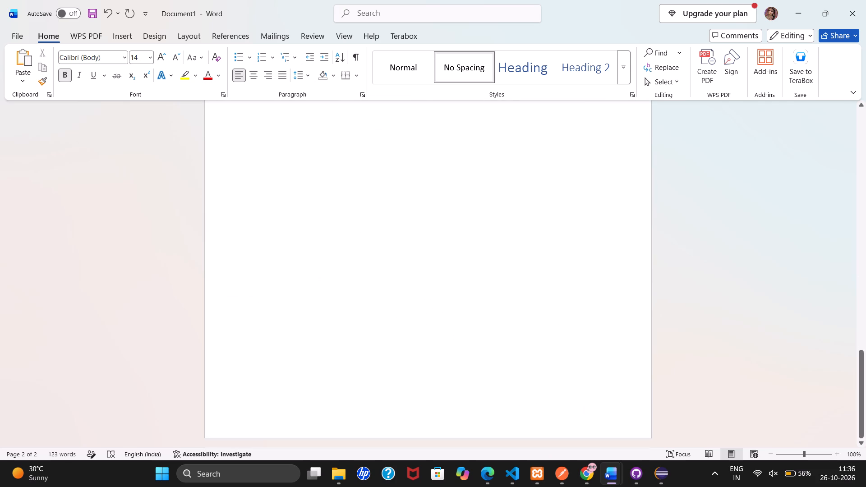
{"action": "scroll", "coordinate": [473, 322], "scroll_direction": "up", "scroll_amount": 6}
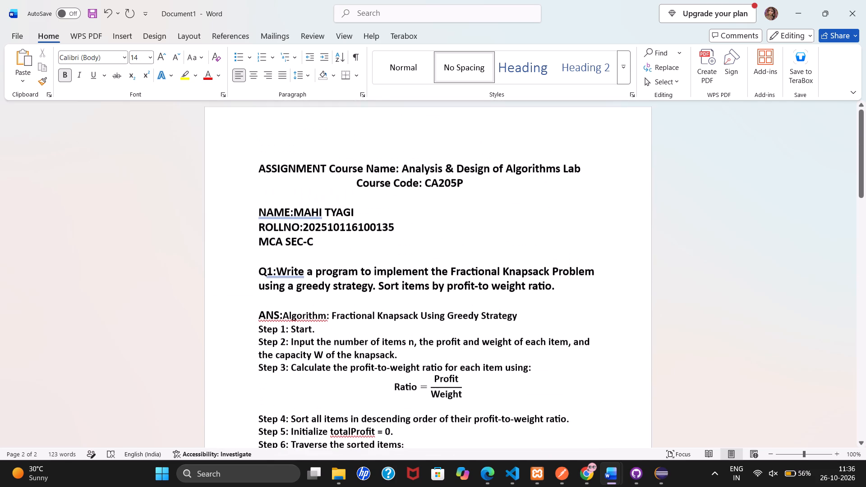
{"action": "left_click_drag", "start_coordinate": [258, 272], "coordinate": [520, 291]}
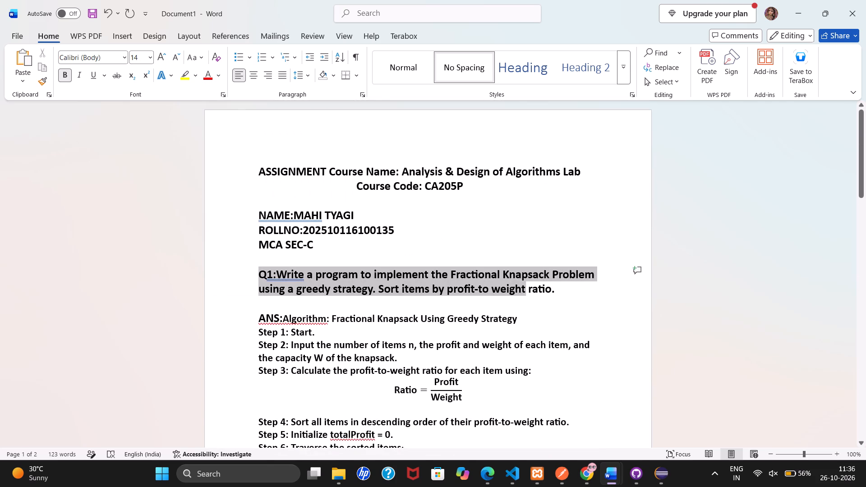
{"action": "left_click_drag", "start_coordinate": [520, 291], "coordinate": [562, 294]}
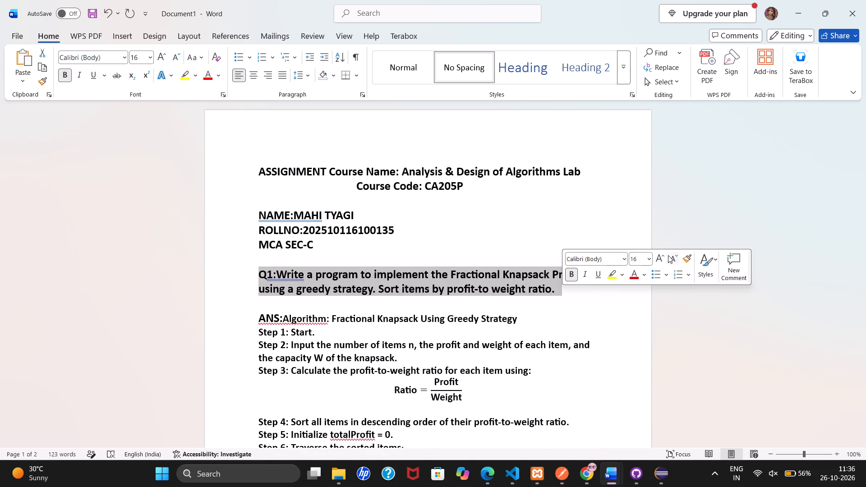
{"action": "left_click", "coordinate": [671, 258]}
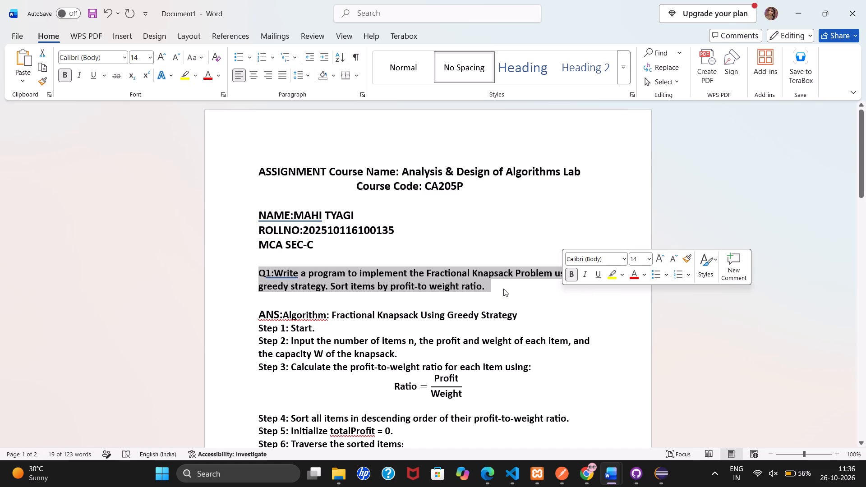
Replace the answer label before the Fractional Knapsack algorithm with lowercase "ans" and reduce it to 14 pt.
{"action": "left_click", "coordinate": [503, 289]}
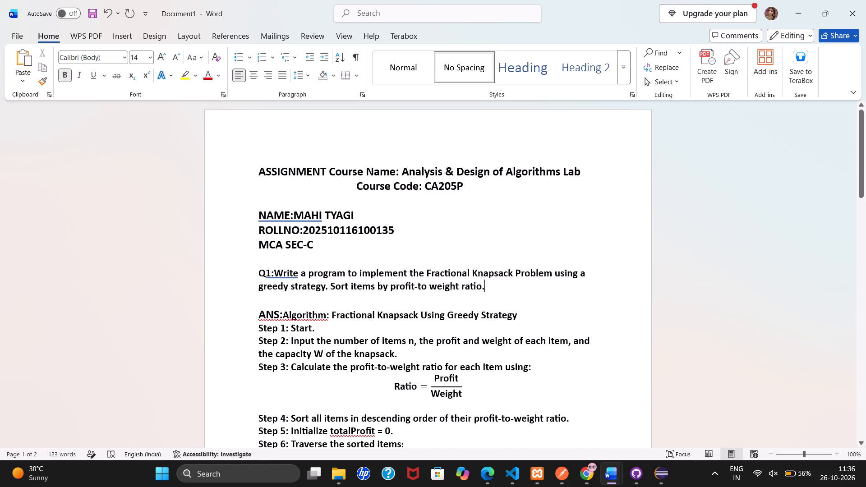
{"action": "left_click", "coordinate": [279, 283]}
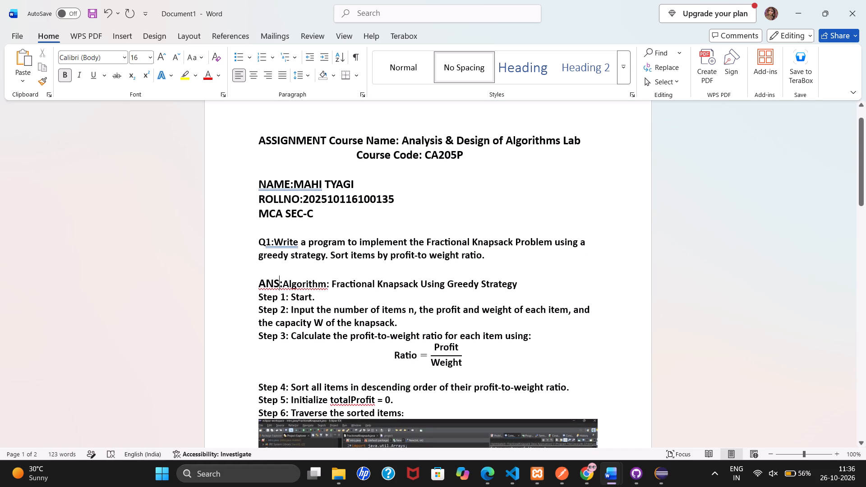
{"action": "key", "text": "BackSpace"}
{"action": "key", "text": "BackSpace"}
{"action": "key", "text": "BackSpace"}
{"action": "type", "text": "AN"}
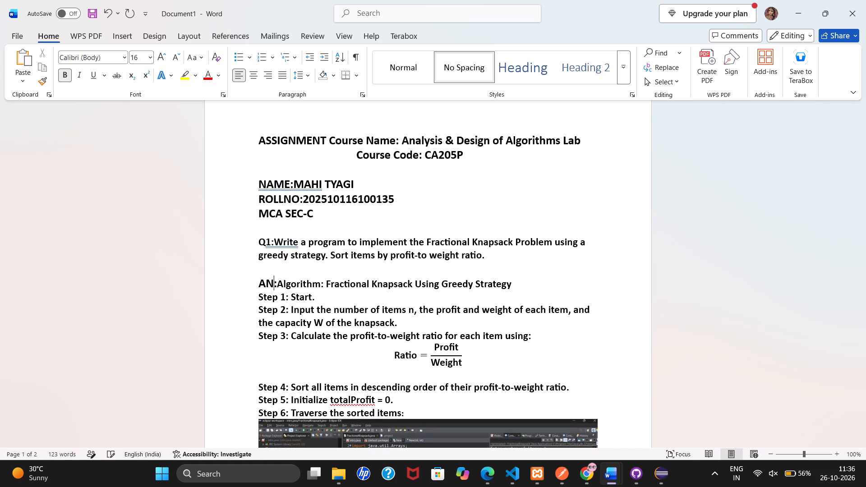
{"action": "key", "text": "BackSpace"}
{"action": "key", "text": "BackSpace"}
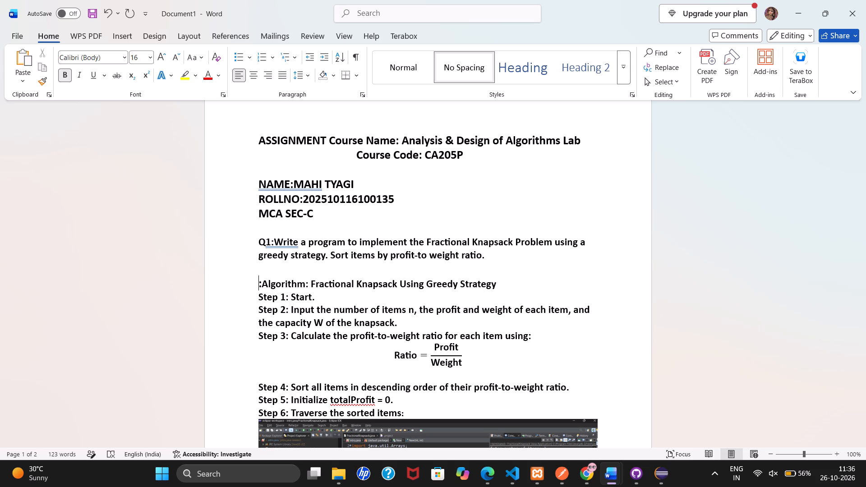
{"action": "type", "text": "ans"}
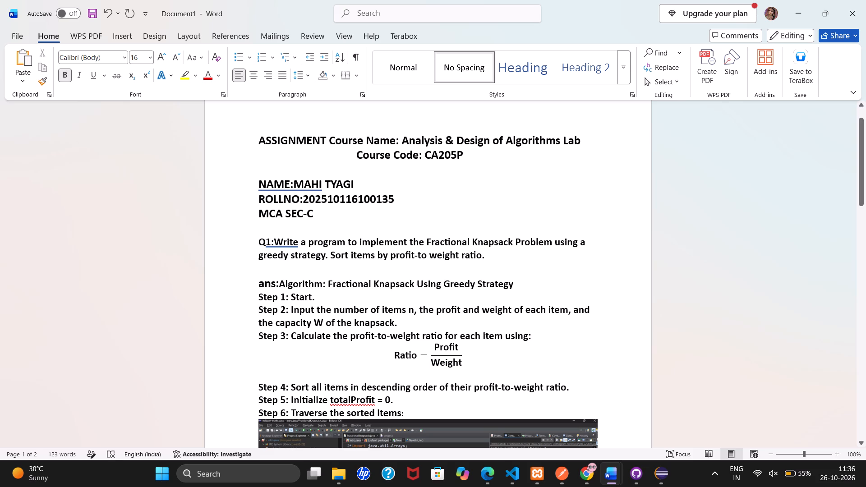
{"action": "left_click_drag", "start_coordinate": [258, 284], "coordinate": [274, 283]}
{"action": "left_click_drag", "start_coordinate": [274, 283], "coordinate": [275, 283]}
{"action": "left_click", "coordinate": [387, 248]}
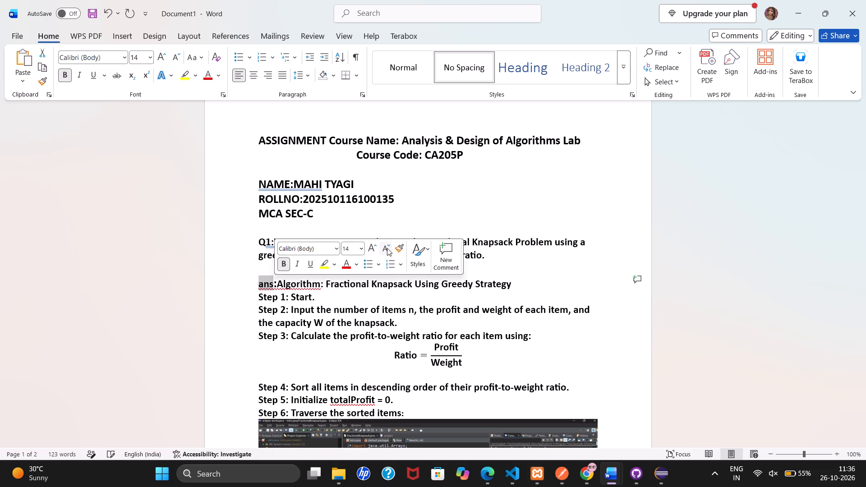
{"action": "left_click", "coordinate": [249, 322]}
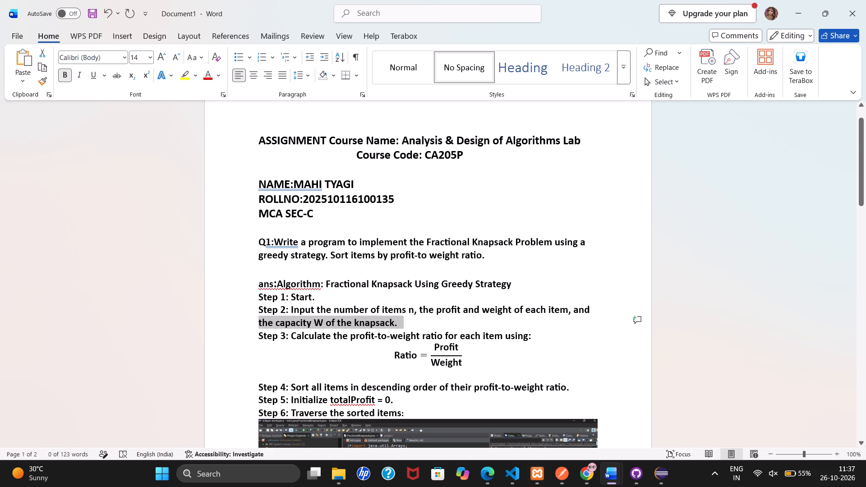
Increase the Q1 Fractional Knapsack question text to 16 pt.
{"action": "scroll", "coordinate": [519, 273], "scroll_direction": "down", "scroll_amount": 1}
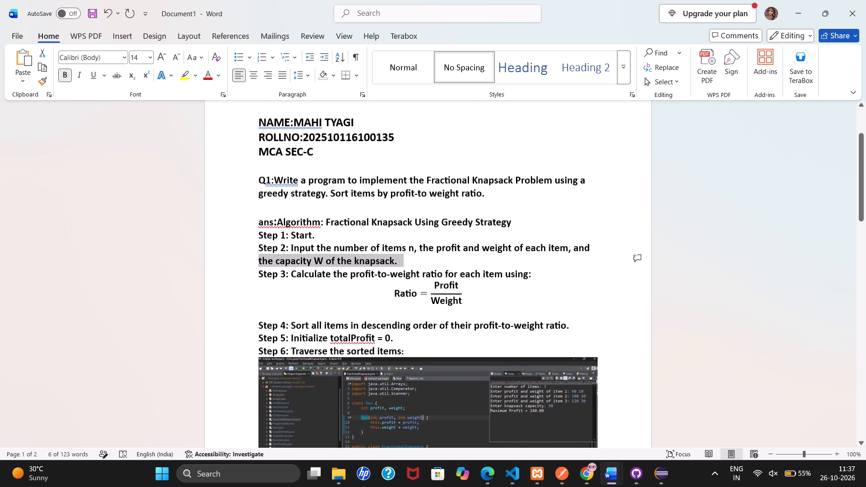
{"action": "left_click_drag", "start_coordinate": [258, 178], "coordinate": [484, 201]}
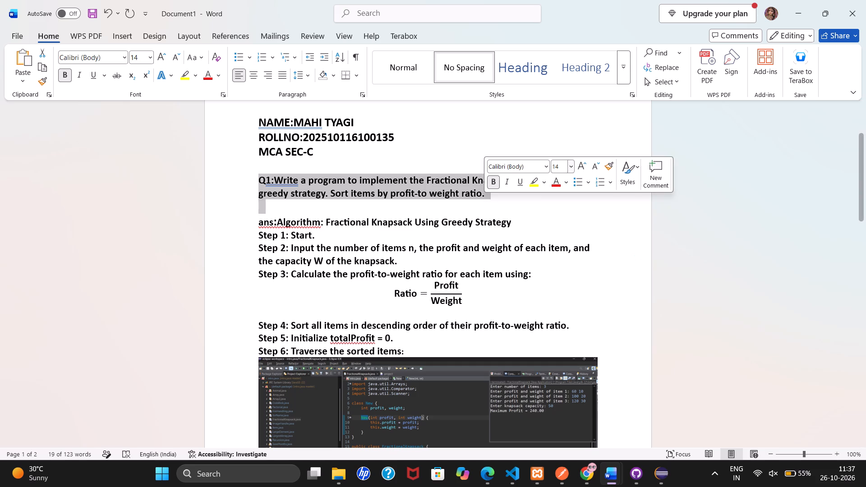
{"action": "left_click", "coordinate": [582, 169]}
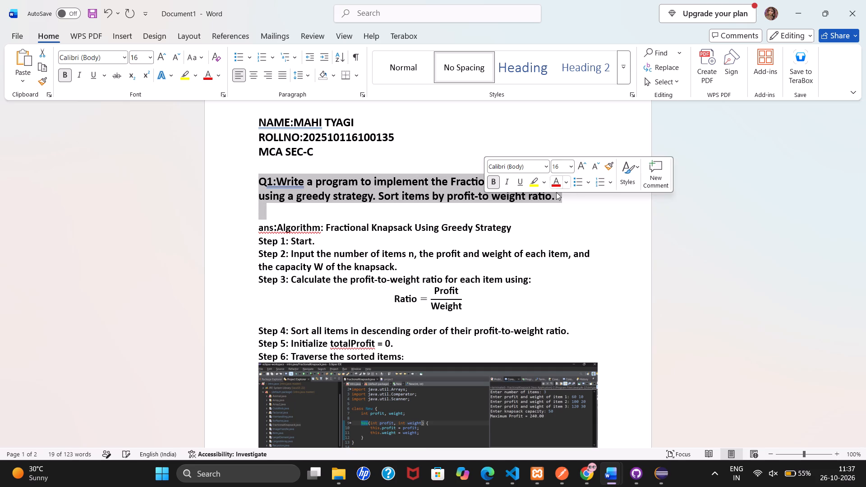
{"action": "left_click", "coordinate": [562, 212]}
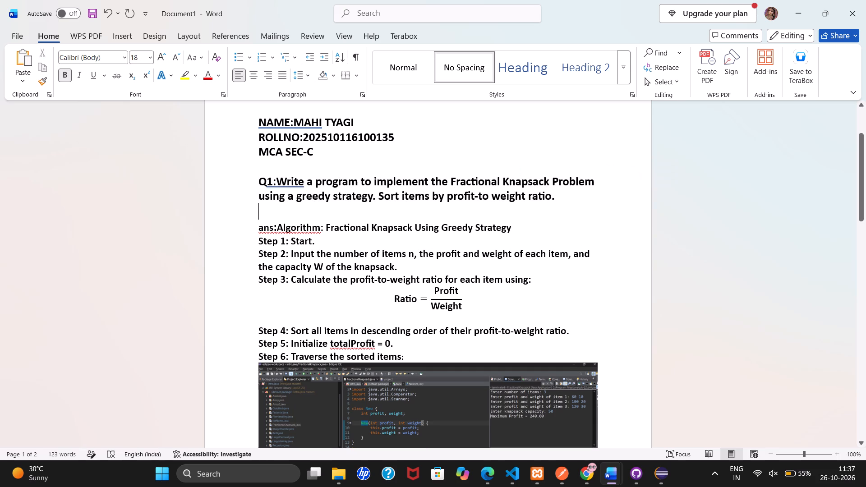
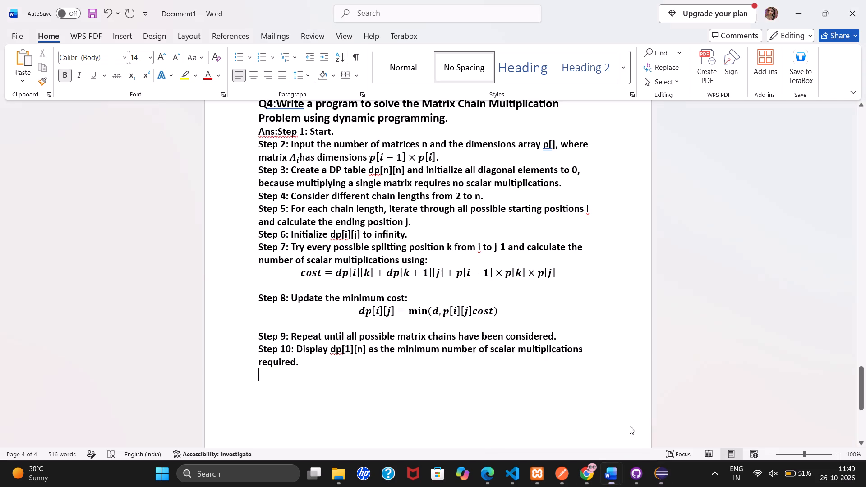
{"action": "key", "text": "ctrl+v"}
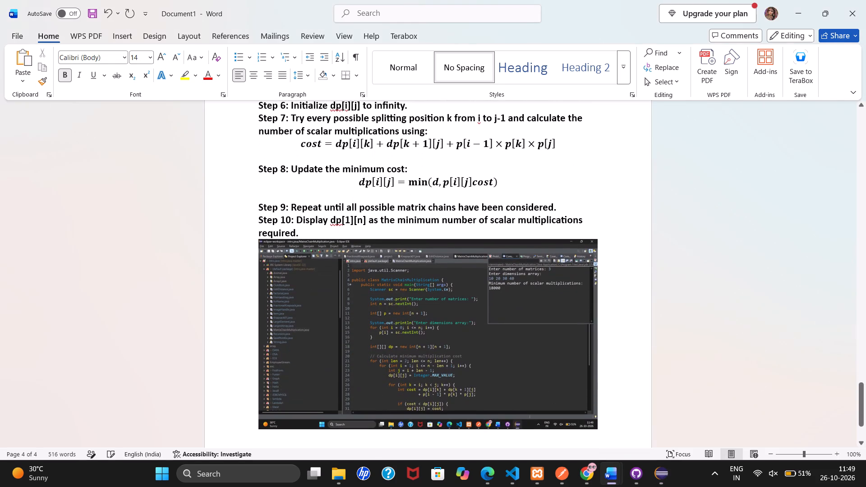
Review the answers and screenshots in Document1 against the Unit 3 program list in the course booklet PDF in Edge.
{"action": "scroll", "coordinate": [424, 370], "scroll_direction": "down", "scroll_amount": 7}
{"action": "scroll", "coordinate": [424, 370], "scroll_direction": "up", "scroll_amount": 15}
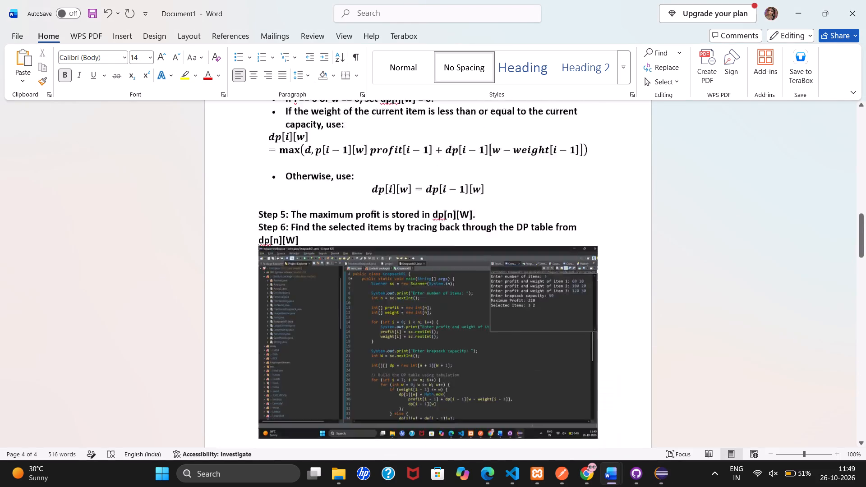
{"action": "scroll", "coordinate": [424, 370], "scroll_direction": "up", "scroll_amount": 4}
{"action": "scroll", "coordinate": [424, 370], "scroll_direction": "down", "scroll_amount": 9}
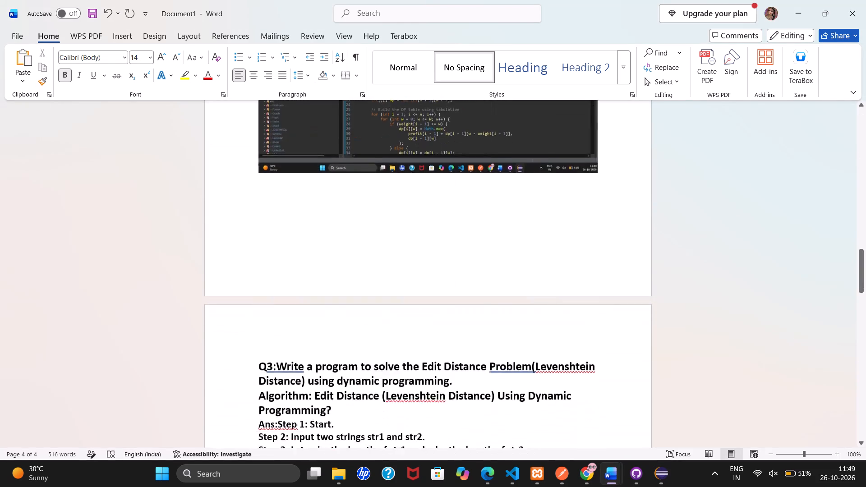
{"action": "scroll", "coordinate": [424, 370], "scroll_direction": "down", "scroll_amount": 6}
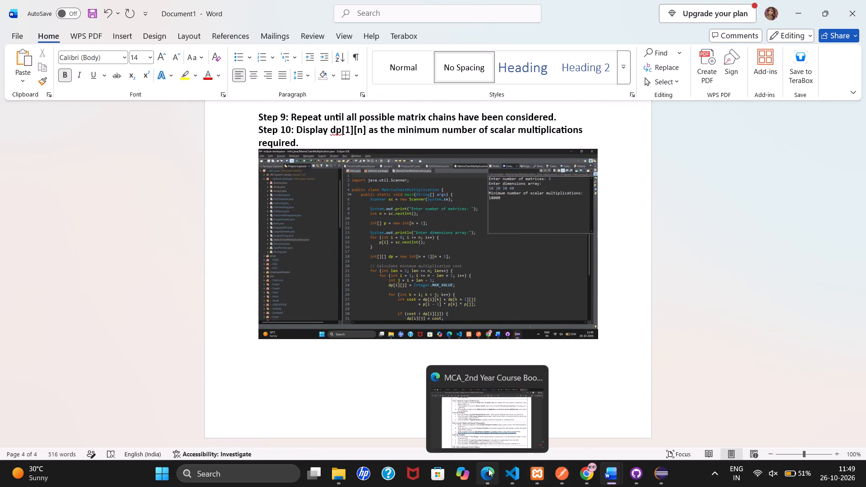
{"action": "left_click", "coordinate": [480, 425]}
{"action": "left_click", "coordinate": [328, 346]}
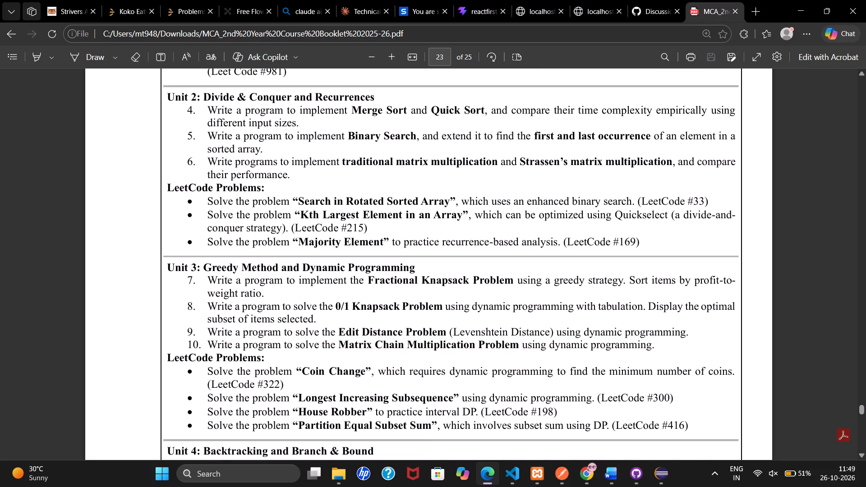
{"action": "scroll", "coordinate": [298, 375], "scroll_direction": "down", "scroll_amount": 1}
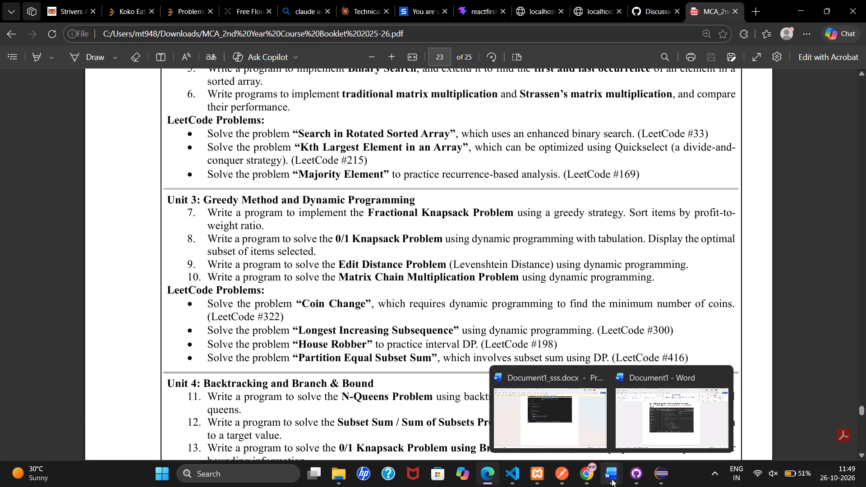
{"action": "left_click", "coordinate": [654, 420]}
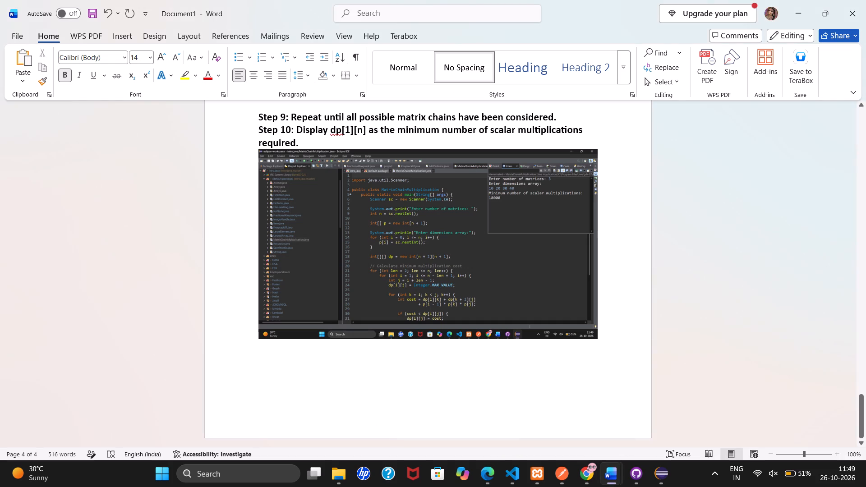
{"action": "scroll", "coordinate": [453, 264], "scroll_direction": "down", "scroll_amount": 1}
{"action": "scroll", "coordinate": [453, 264], "scroll_direction": "up", "scroll_amount": 2}
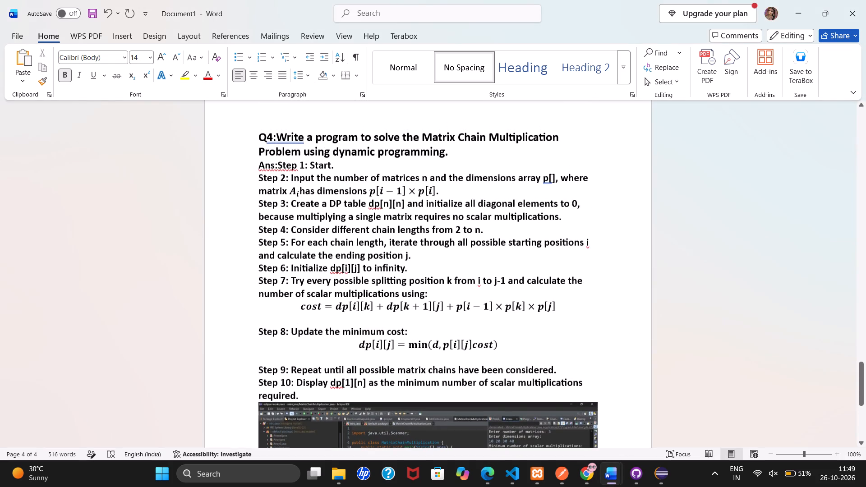
{"action": "scroll", "coordinate": [453, 264], "scroll_direction": "up", "scroll_amount": 3}
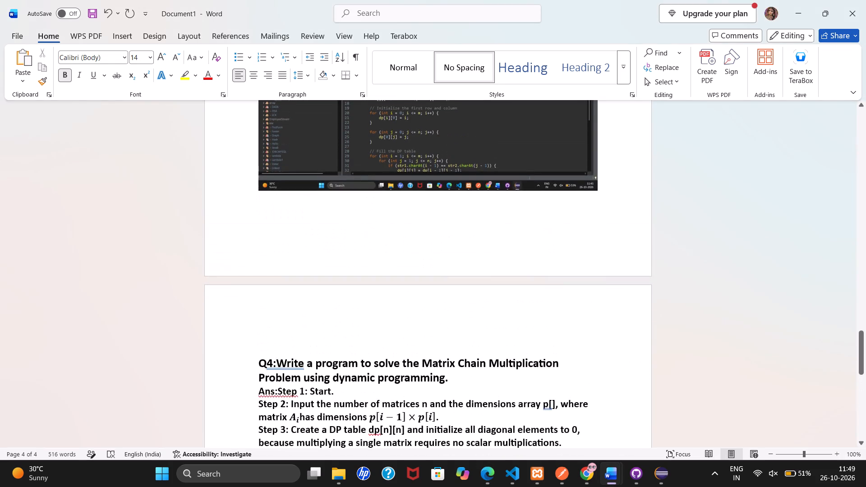
Review the assignment from Q4 back to the title block, checking the Q1 and Q2 answers and screenshots.
{"action": "scroll", "coordinate": [453, 264], "scroll_direction": "up", "scroll_amount": 7}
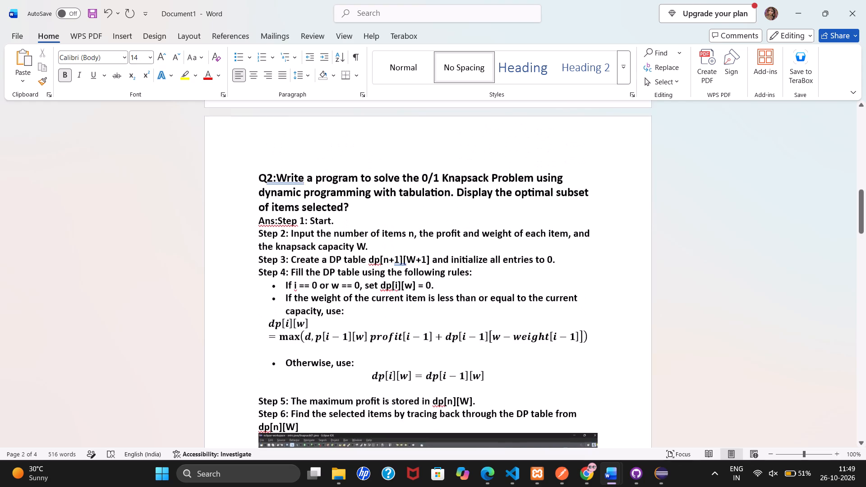
{"action": "scroll", "coordinate": [453, 264], "scroll_direction": "up", "scroll_amount": 4}
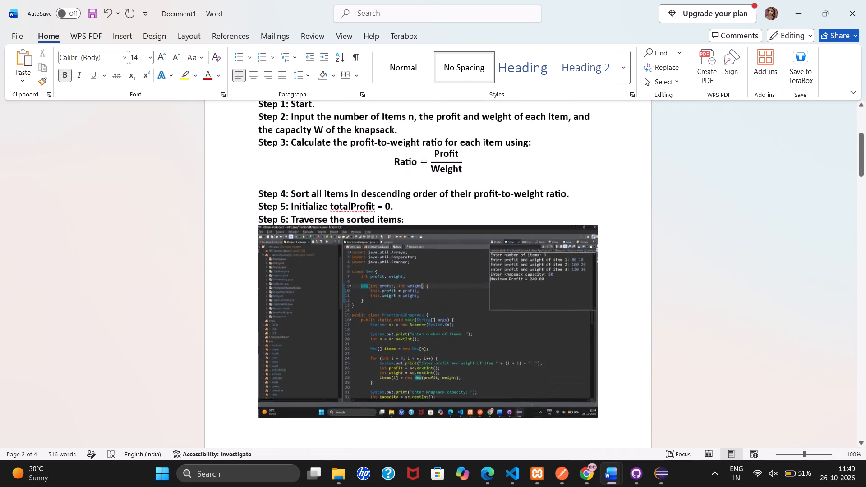
{"action": "scroll", "coordinate": [453, 264], "scroll_direction": "up", "scroll_amount": 3}
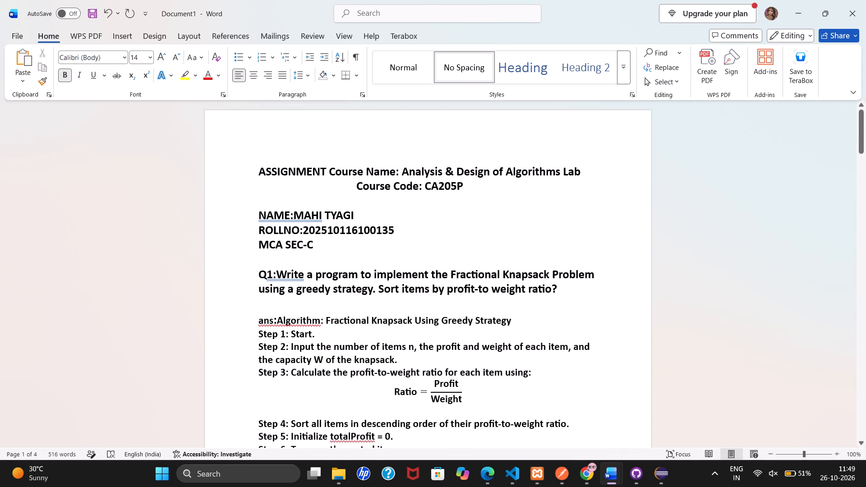
{"action": "scroll", "coordinate": [371, 235], "scroll_direction": "down", "scroll_amount": 1}
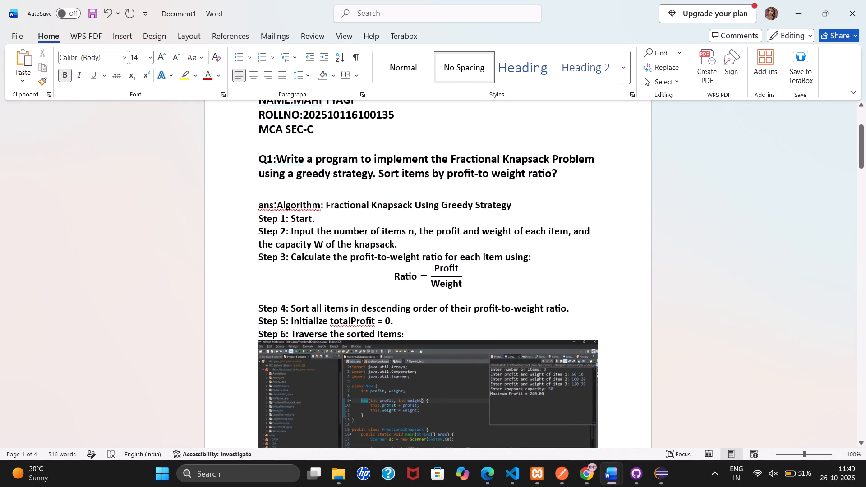
{"action": "scroll", "coordinate": [335, 196], "scroll_direction": "down", "scroll_amount": 1}
{"action": "scroll", "coordinate": [385, 199], "scroll_direction": "down", "scroll_amount": 1}
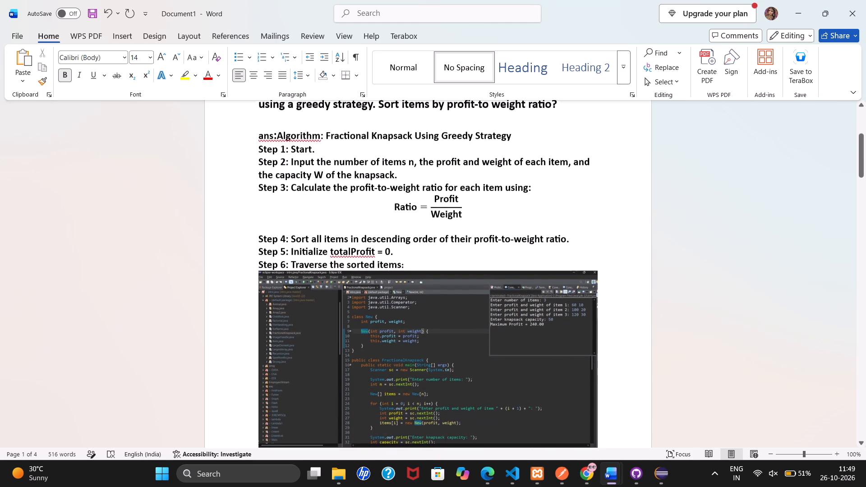
{"action": "scroll", "coordinate": [385, 199], "scroll_direction": "down", "scroll_amount": 3}
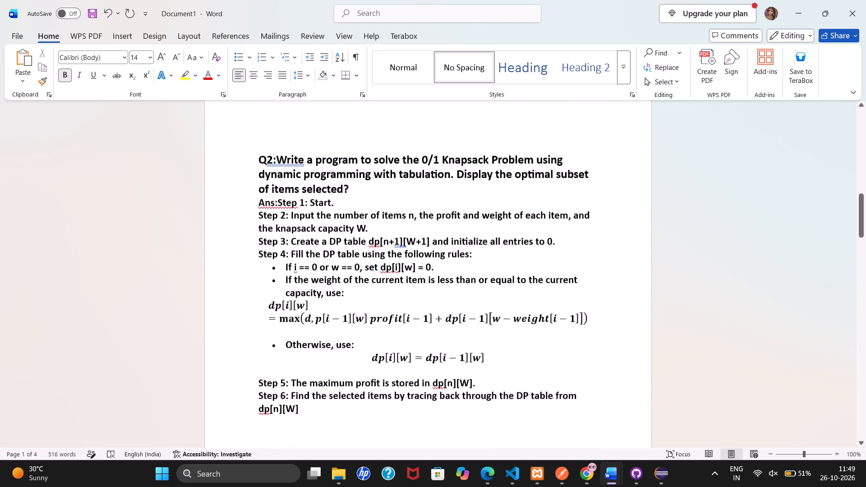
{"action": "scroll", "coordinate": [385, 199], "scroll_direction": "up", "scroll_amount": 10}
{"action": "scroll", "coordinate": [419, 236], "scroll_direction": "up", "scroll_amount": 1}
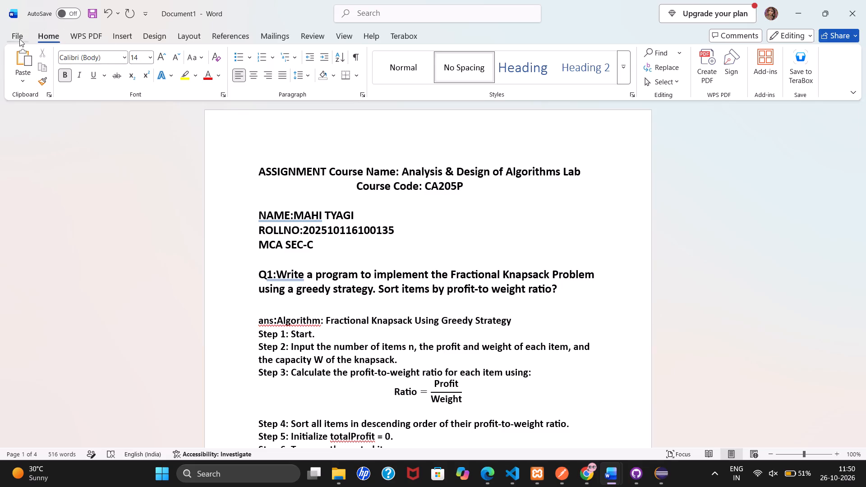
Turn on AutoSave for the document by uploading it to OneDrive - Personal under the name CA DAA.
{"action": "left_click", "coordinate": [66, 13]}
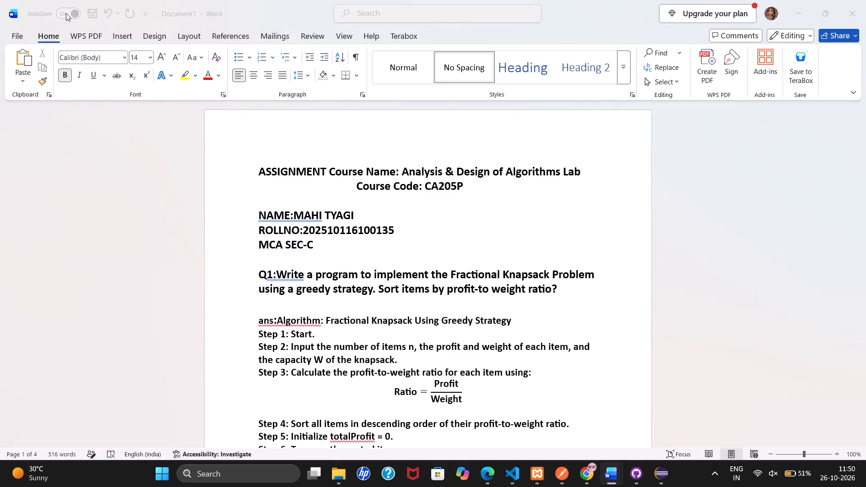
{"action": "left_click", "coordinate": [440, 191]}
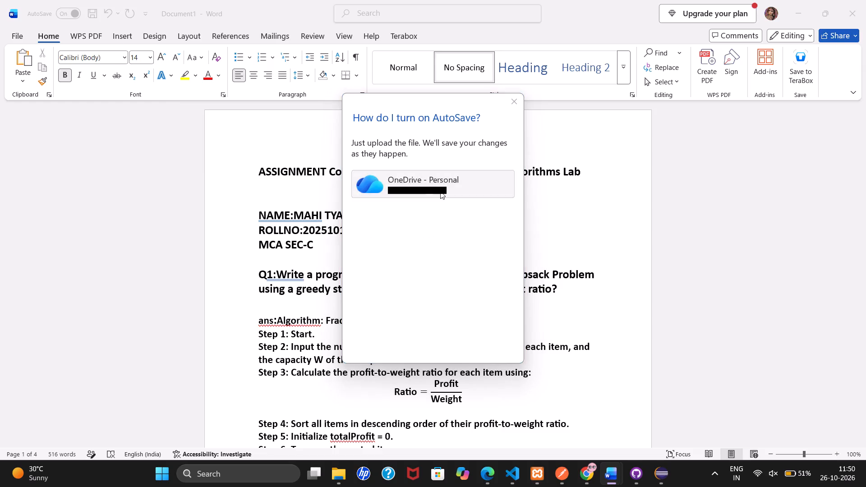
{"action": "left_click", "coordinate": [401, 227]}
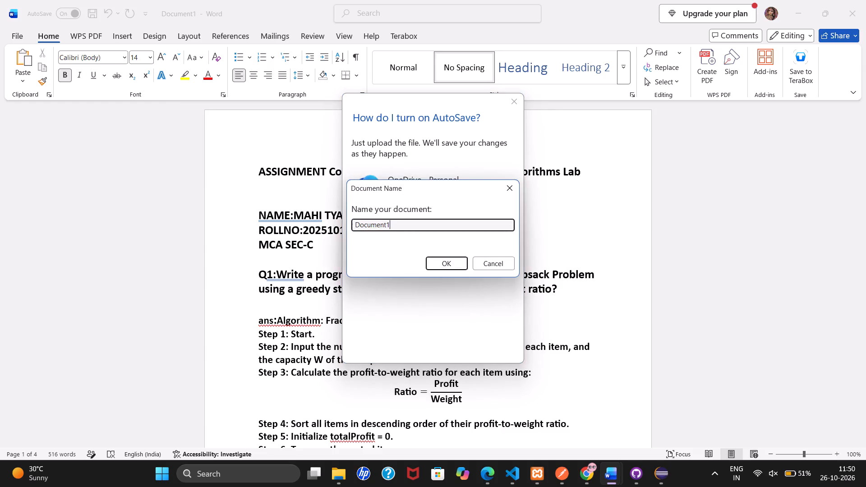
{"action": "key", "text": "BackSpace"}
{"action": "key", "text": "BackSpace"}
{"action": "key", "text": "BackSpace"}
{"action": "key", "text": "BackSpace"}
{"action": "key", "text": "BackSpace"}
{"action": "key", "text": "BackSpace"}
{"action": "key", "text": "BackSpace"}
{"action": "key", "text": "BackSpace"}
{"action": "key", "text": "BackSpace"}
{"action": "key", "text": "BackSpace"}
{"action": "key", "text": "BackSpace"}
{"action": "key", "text": "BackSpace"}
{"action": "key", "text": "BackSpace"}
{"action": "key", "text": "BackSpace"}
{"action": "key", "text": "BackSpace"}
{"action": "key", "text": "BackSpace"}
{"action": "type", "text": "CA DAA"}
{"action": "left_click", "coordinate": [455, 265]}
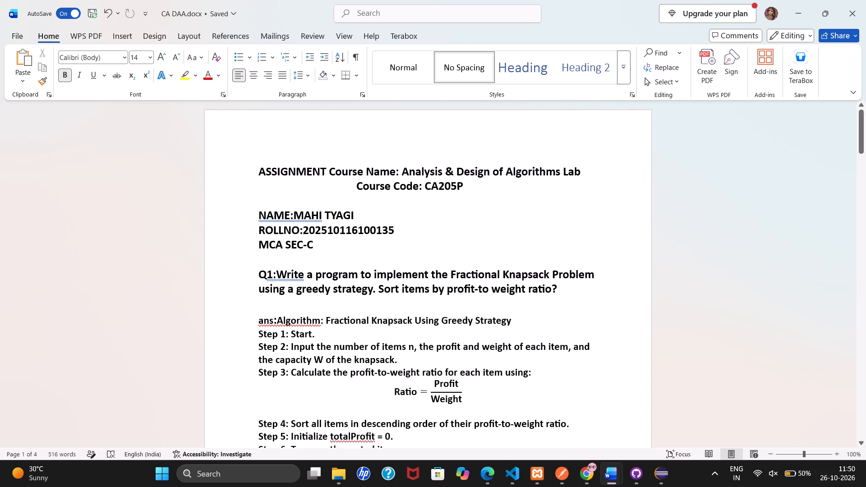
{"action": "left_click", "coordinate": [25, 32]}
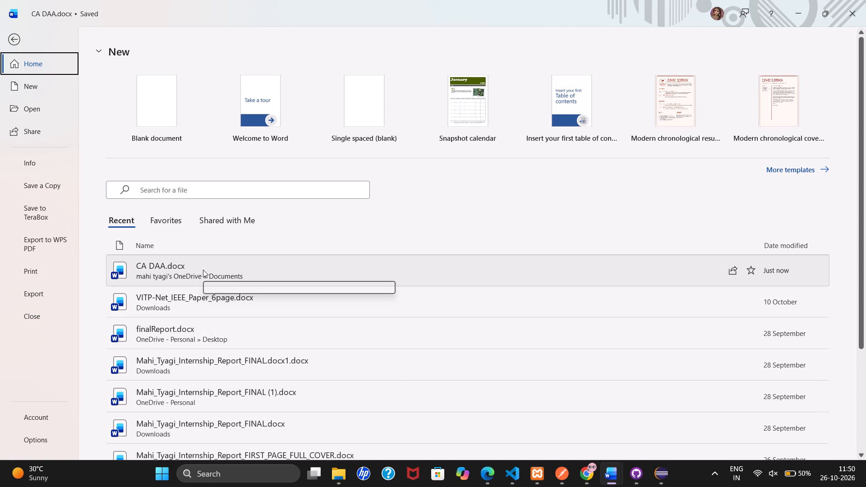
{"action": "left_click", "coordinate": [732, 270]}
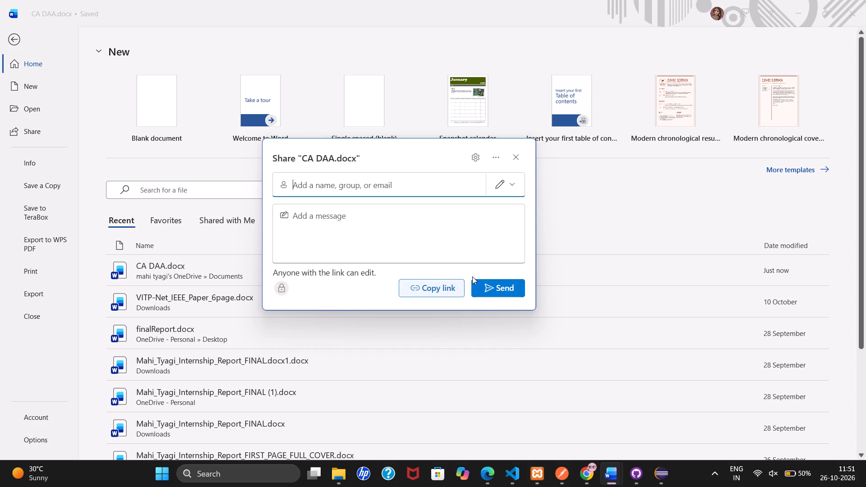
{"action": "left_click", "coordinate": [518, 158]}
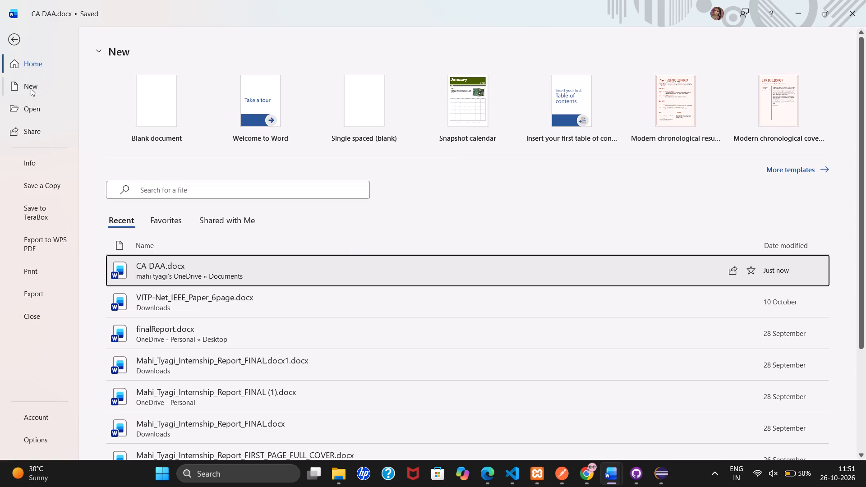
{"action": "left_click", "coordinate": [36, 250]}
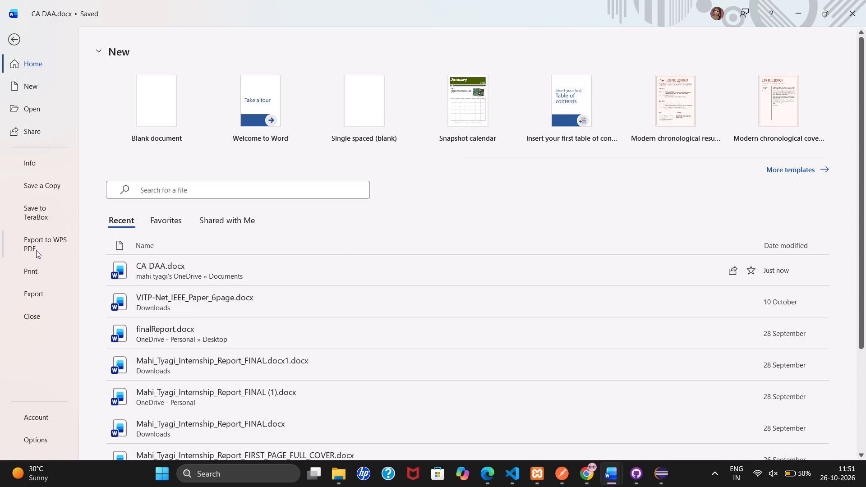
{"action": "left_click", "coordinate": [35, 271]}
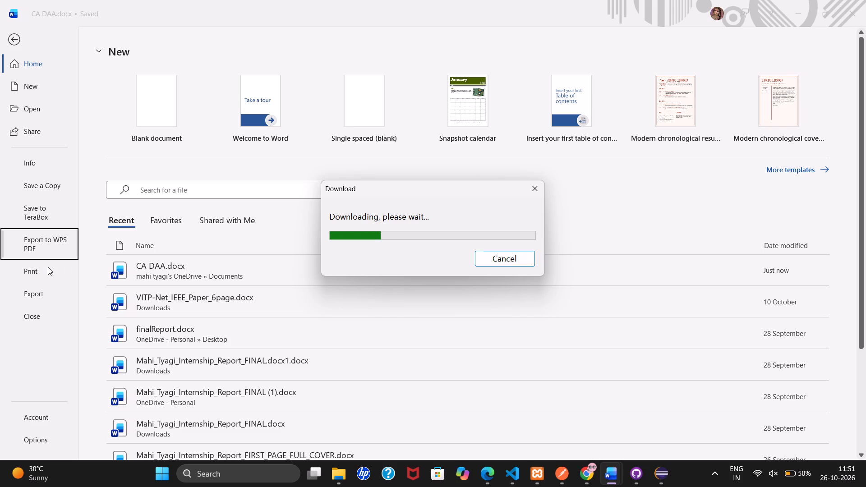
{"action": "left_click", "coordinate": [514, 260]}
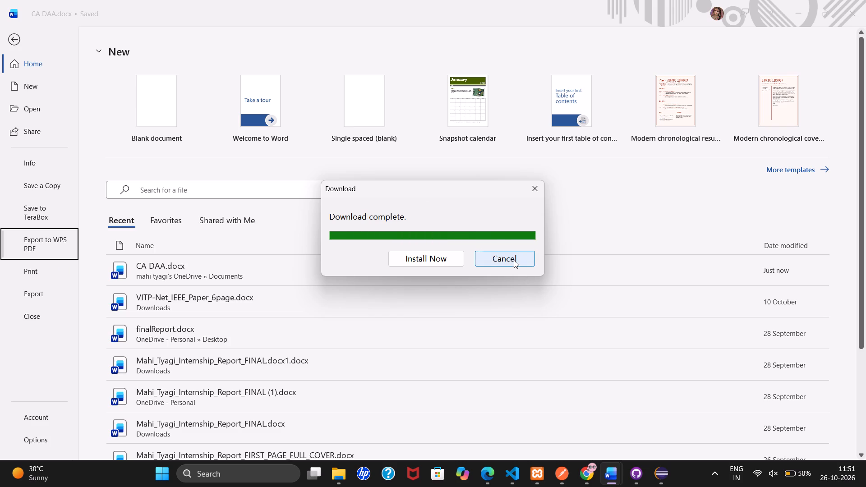
Print all pages of CA DAA.docx with the Microsoft Print to PDF printer.
{"action": "left_click", "coordinate": [62, 271]}
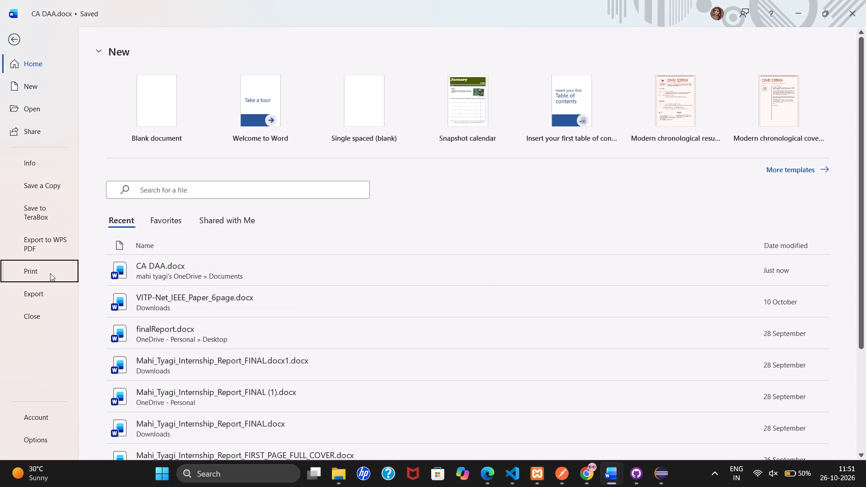
{"action": "left_click", "coordinate": [50, 273]}
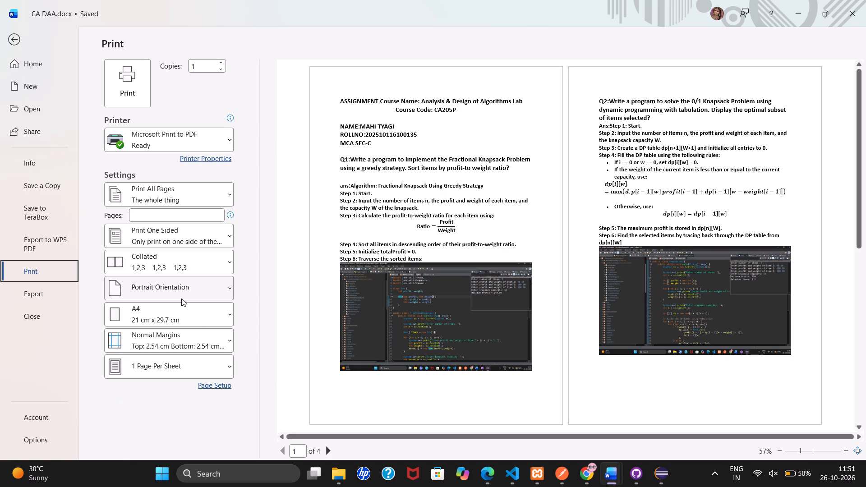
{"action": "scroll", "coordinate": [181, 299], "scroll_direction": "down", "scroll_amount": 1}
{"action": "scroll", "coordinate": [199, 287], "scroll_direction": "up", "scroll_amount": 1}
{"action": "left_click", "coordinate": [490, 433]}
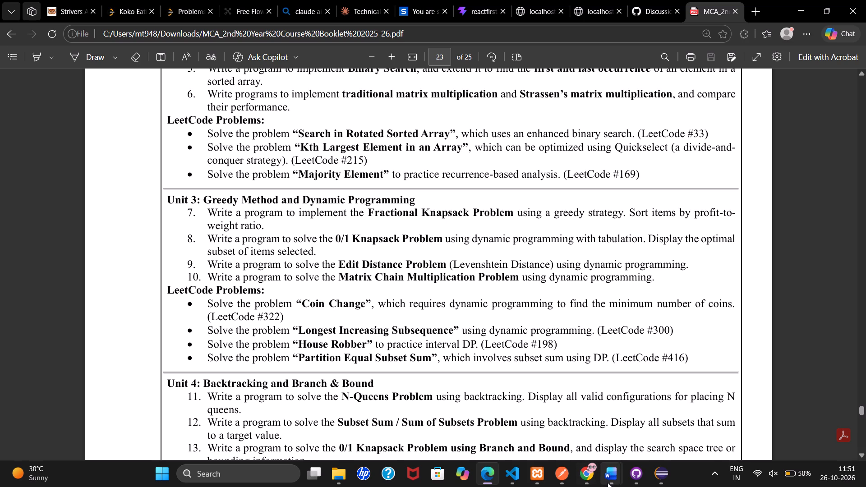
{"action": "left_click", "coordinate": [634, 440]}
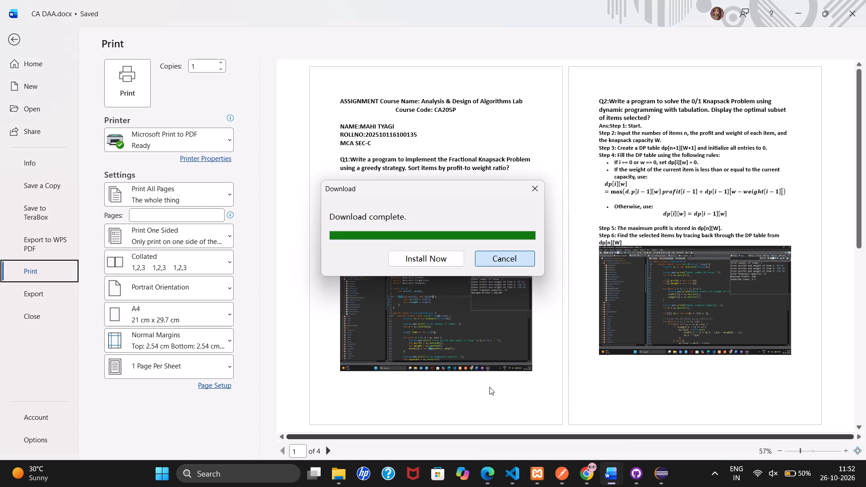
{"action": "scroll", "coordinate": [184, 305], "scroll_direction": "down", "scroll_amount": 2}
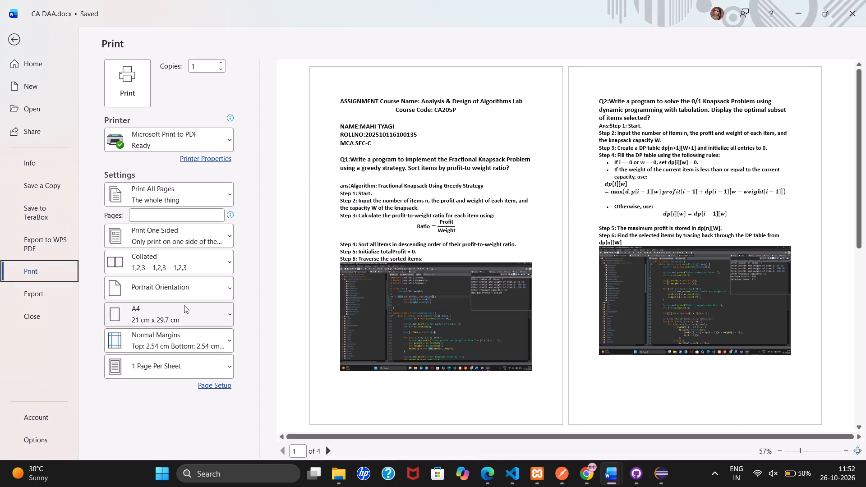
{"action": "left_click_drag", "start_coordinate": [184, 305], "coordinate": [98, 60]}
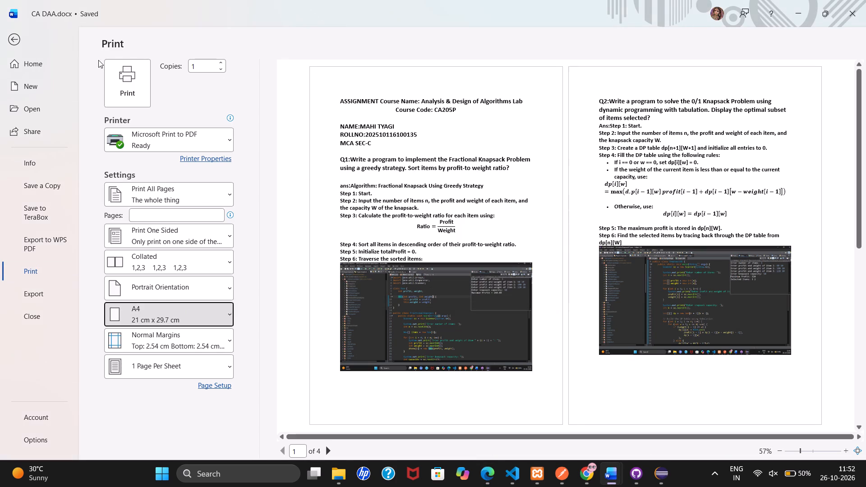
{"action": "left_click_drag", "start_coordinate": [98, 60], "coordinate": [137, 106]}
{"action": "left_click", "coordinate": [120, 85]}
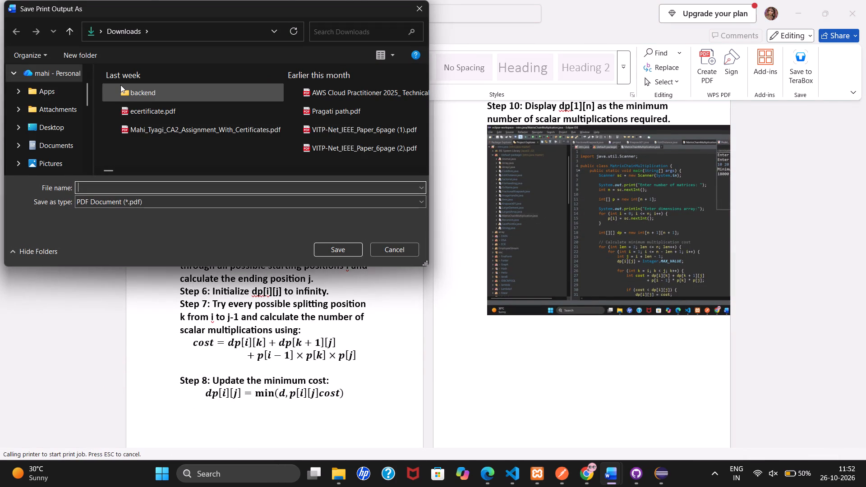
Save the PDF print output in the Downloads folder as CaDaa.
{"action": "scroll", "coordinate": [44, 144], "scroll_direction": "down", "scroll_amount": 1}
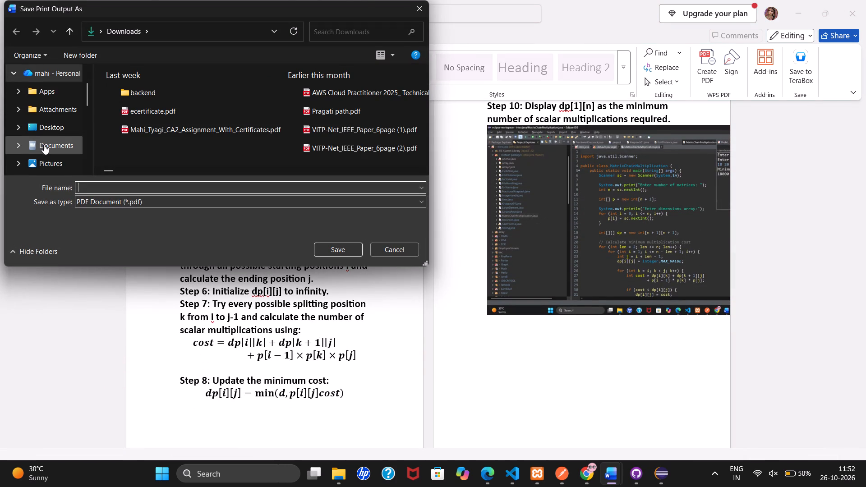
{"action": "left_click", "coordinate": [51, 156]}
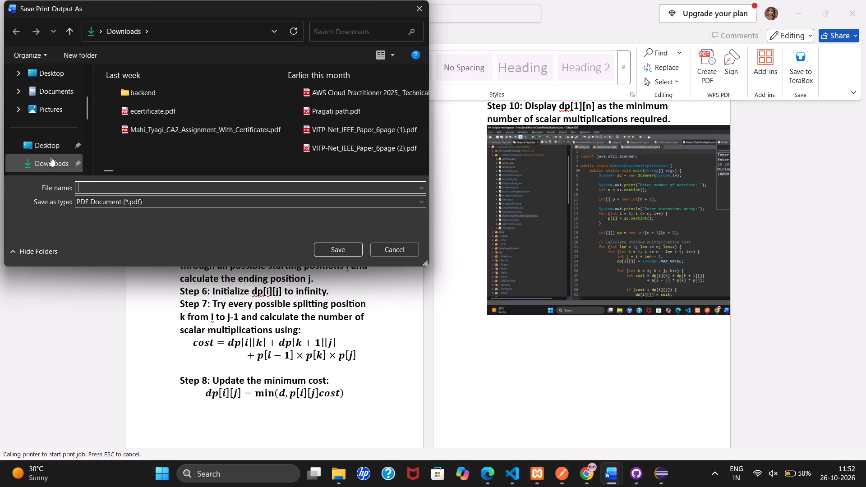
{"action": "left_click", "coordinate": [98, 187]}
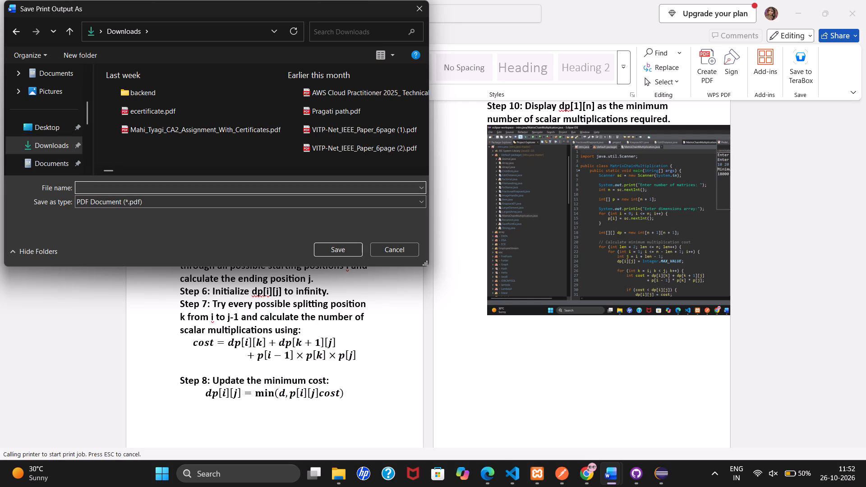
{"action": "key", "text": "shift+c"}
{"action": "key", "text": "a"}
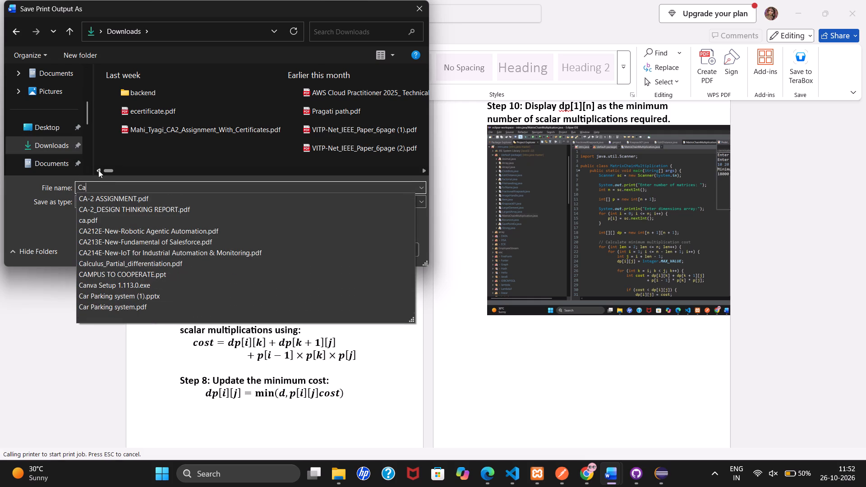
{"action": "type", "text": "Daa"}
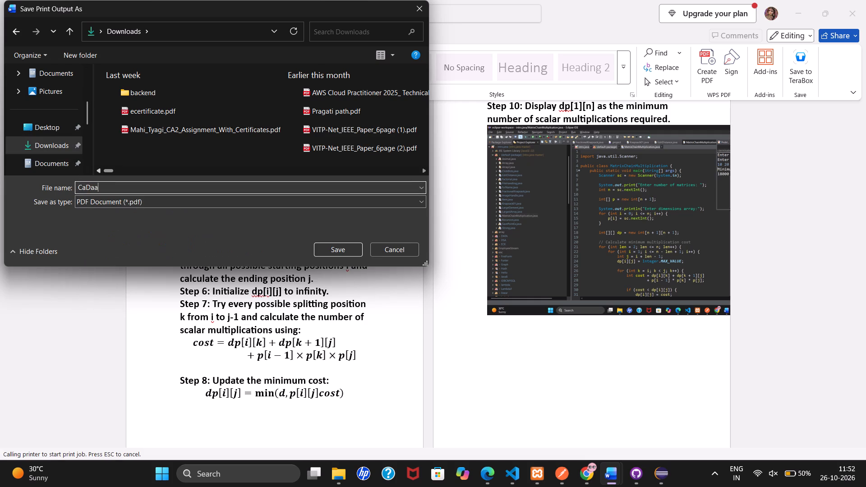
{"action": "left_click", "coordinate": [341, 247]}
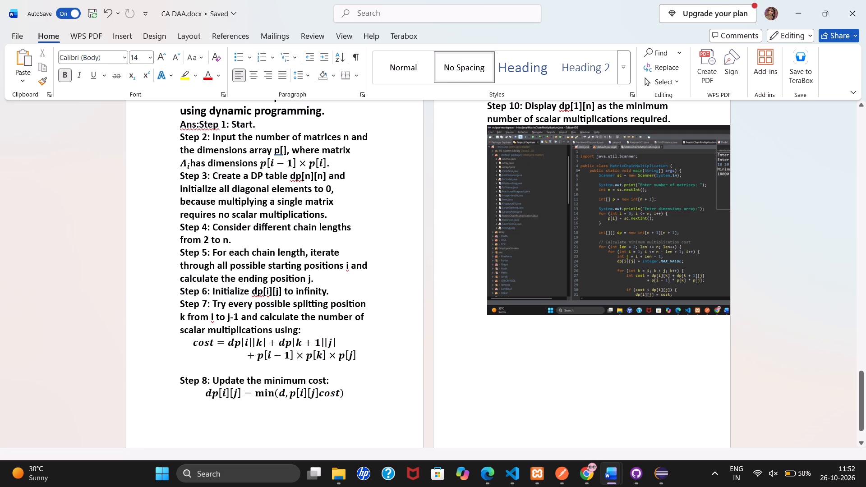
Switch to File Explorer and open CaDaa.pdf from the Downloads folder.
{"action": "left_click", "coordinate": [800, 11]}
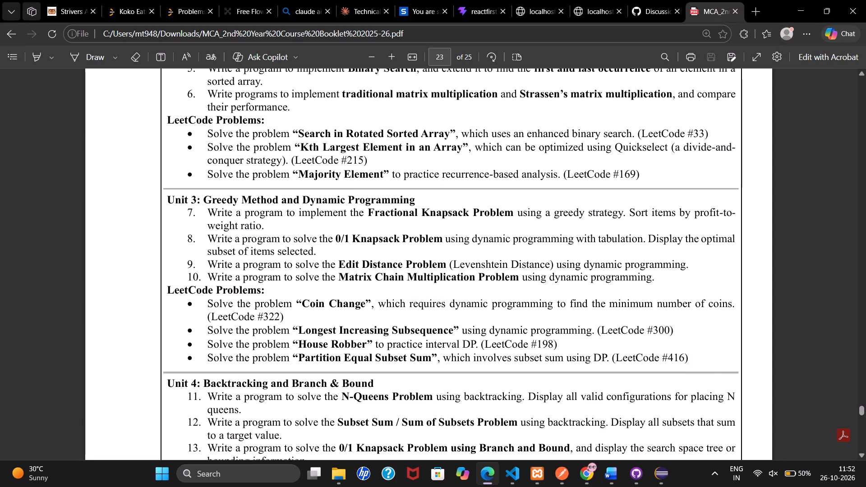
{"action": "left_click", "coordinate": [345, 418]}
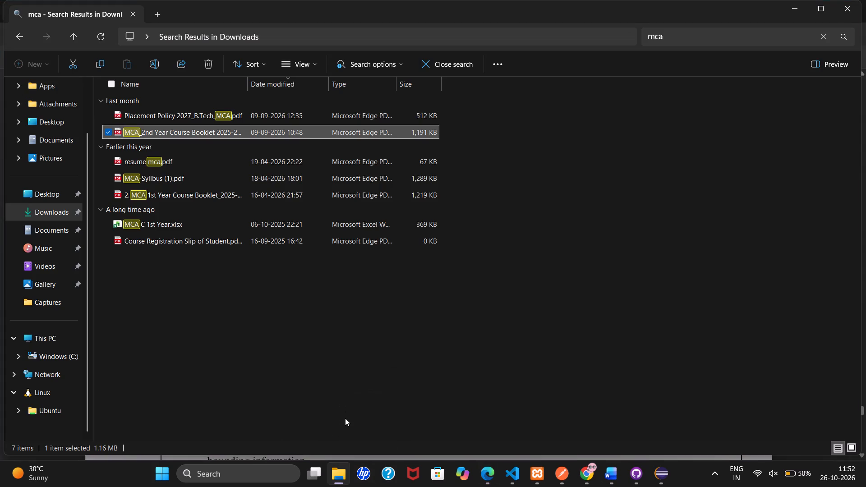
{"action": "left_click", "coordinate": [62, 213]}
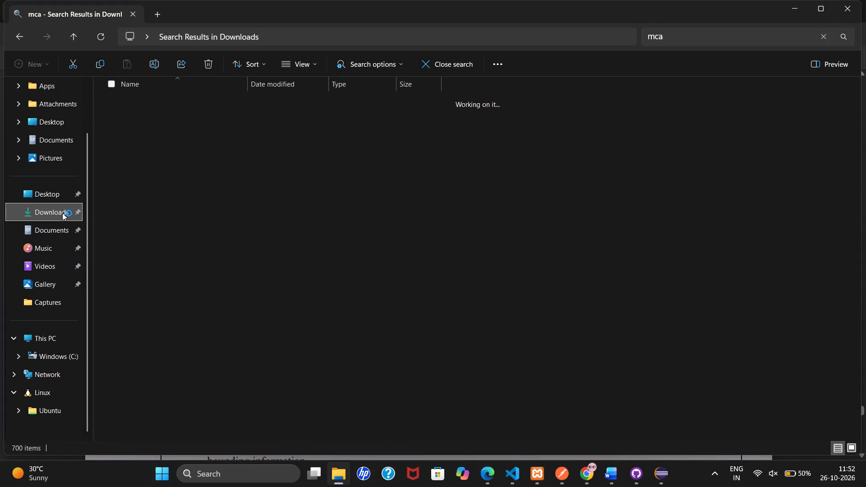
{"action": "double_click", "coordinate": [165, 117]}
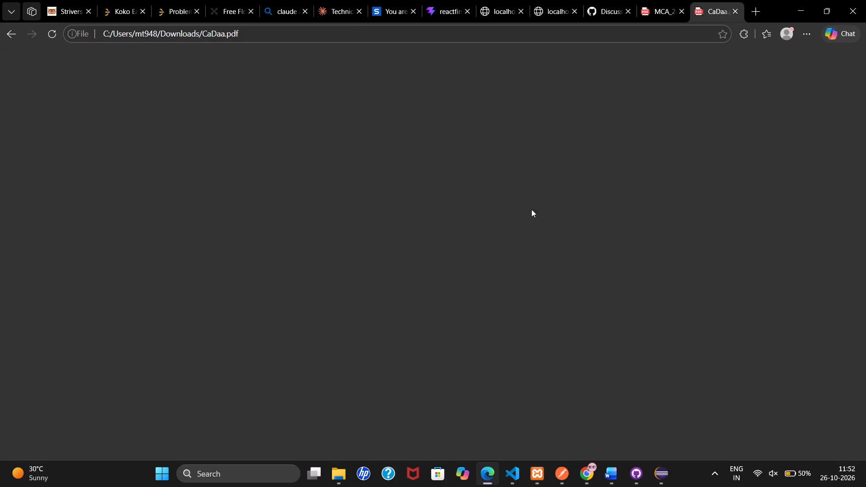
Check the CaDaa.pdf pages from the title block through the Q1 and Q2 answers for layout, and close the PDF.
{"action": "scroll", "coordinate": [497, 281], "scroll_direction": "down", "scroll_amount": 1}
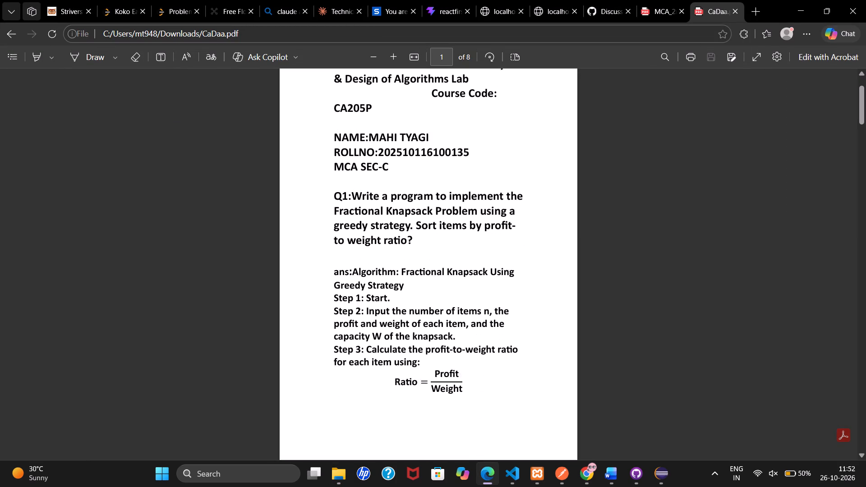
{"action": "scroll", "coordinate": [497, 281], "scroll_direction": "down", "scroll_amount": 3}
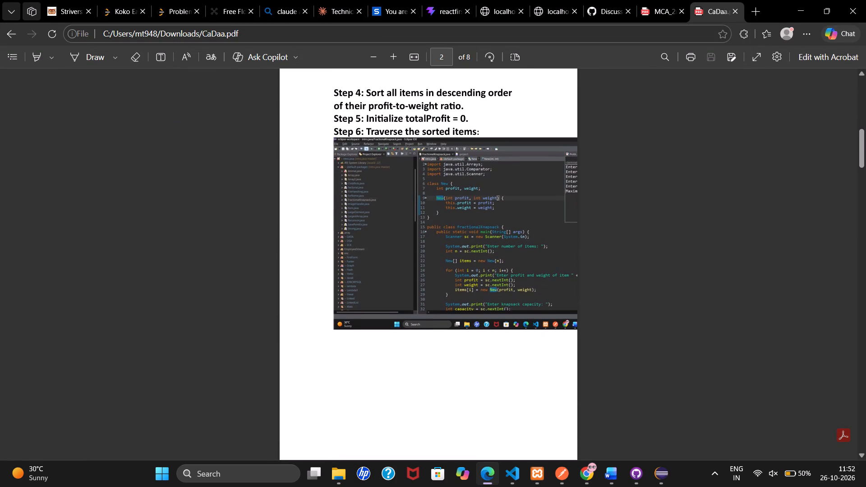
{"action": "scroll", "coordinate": [497, 281], "scroll_direction": "left", "scroll_amount": 2}
{"action": "scroll", "coordinate": [468, 290], "scroll_direction": "down", "scroll_amount": 5}
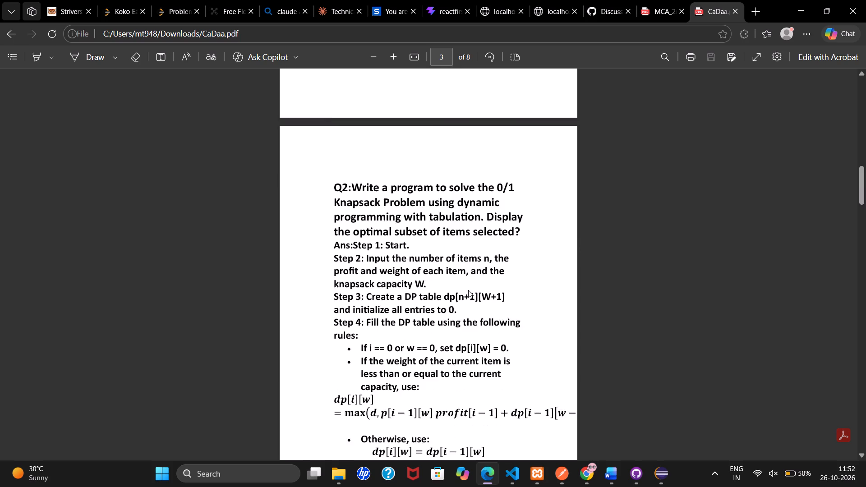
{"action": "scroll", "coordinate": [468, 290], "scroll_direction": "down", "scroll_amount": 1}
{"action": "left_click", "coordinate": [733, 13]}
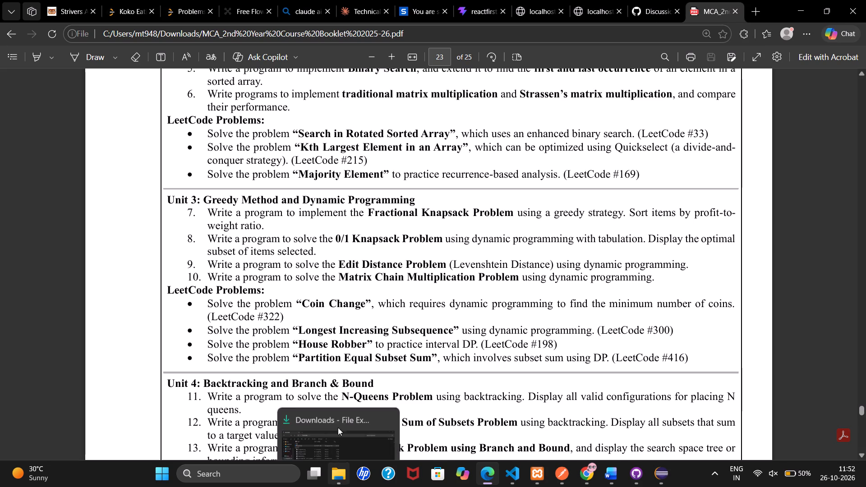
Return to File Explorer and look through the files in the OneDrive Documents folder.
{"action": "left_click", "coordinate": [337, 422]}
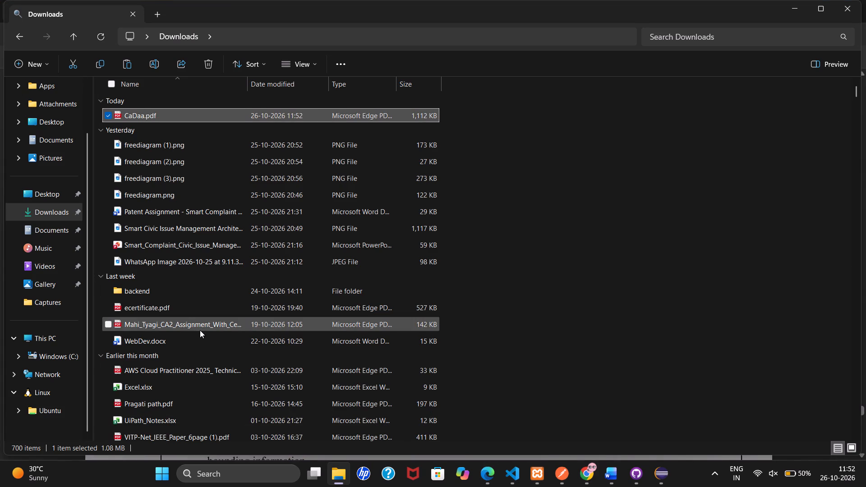
{"action": "left_click", "coordinate": [36, 227]}
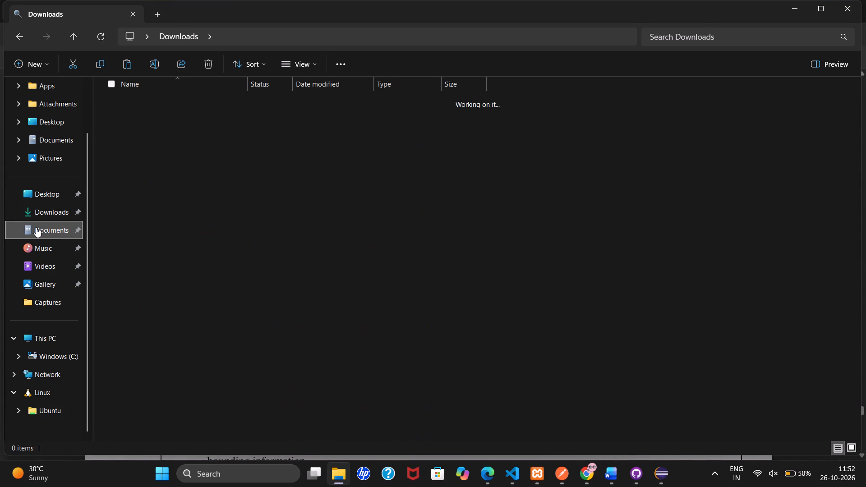
{"action": "scroll", "coordinate": [188, 330], "scroll_direction": "down", "scroll_amount": 2}
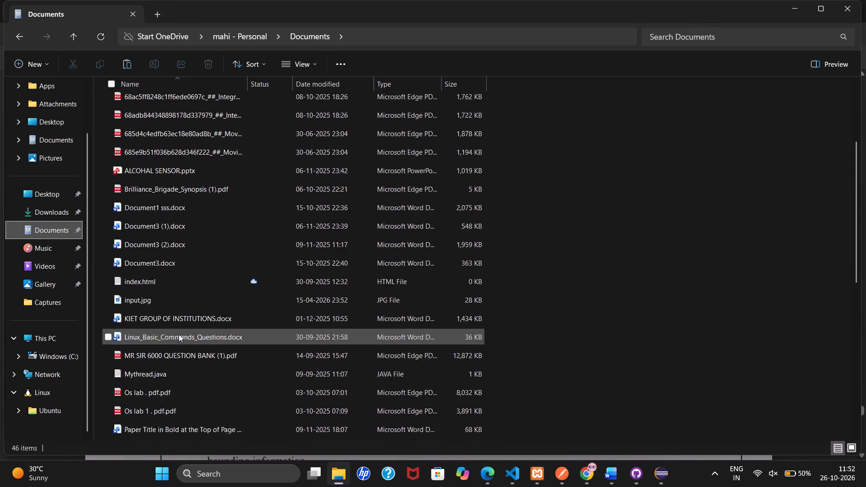
{"action": "scroll", "coordinate": [179, 334], "scroll_direction": "down", "scroll_amount": 1}
{"action": "scroll", "coordinate": [173, 396], "scroll_direction": "down", "scroll_amount": 1}
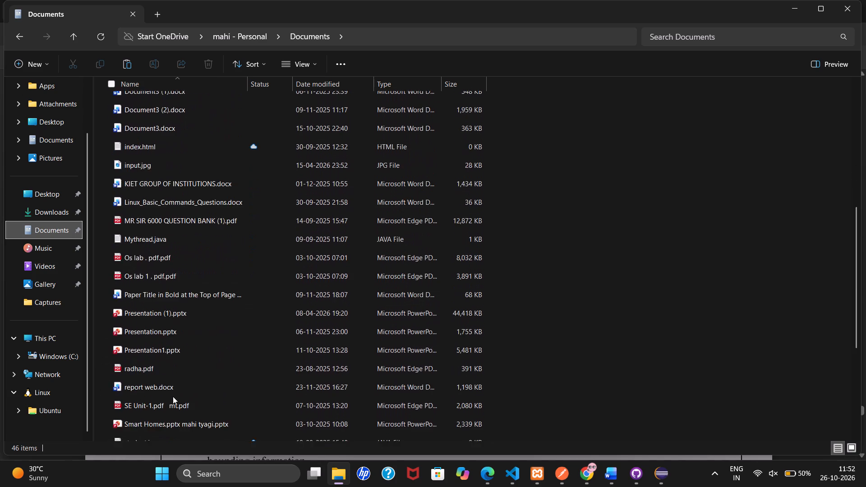
{"action": "scroll", "coordinate": [173, 396], "scroll_direction": "down", "scroll_amount": 1}
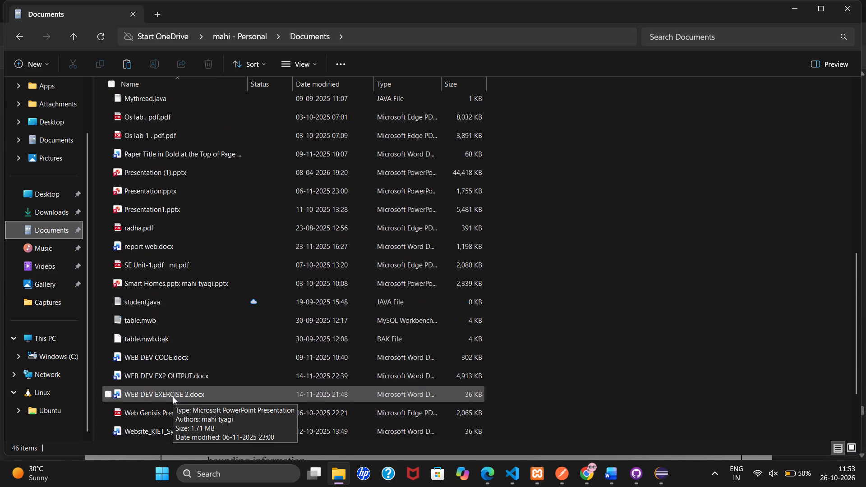
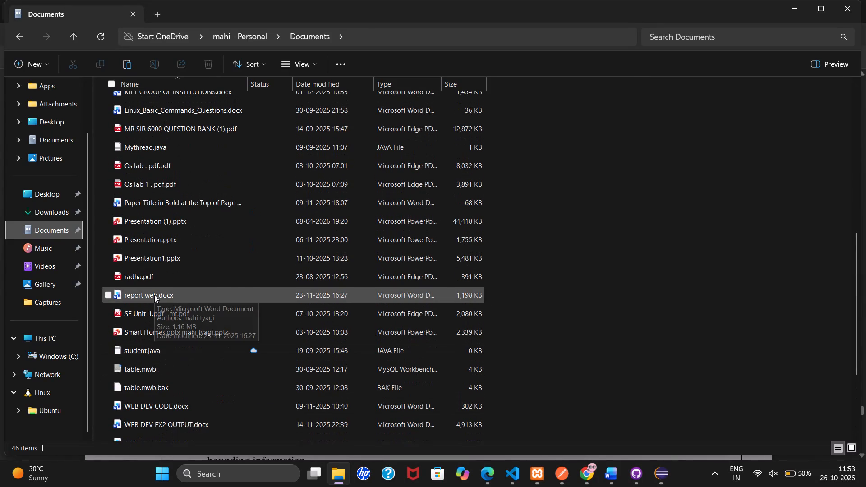
Look through the OneDrive Documents folder, its Desktop subfolder, and the main OneDrive Desktop folder.
{"action": "left_click", "coordinate": [56, 138]}
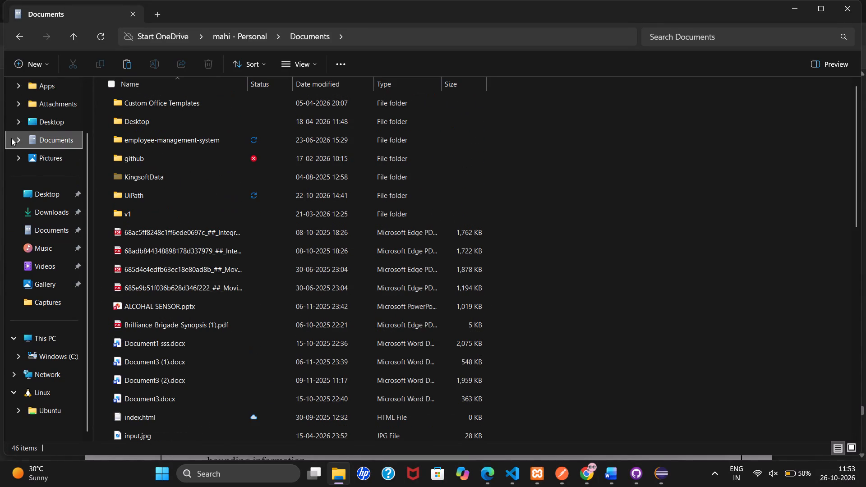
{"action": "left_click", "coordinate": [18, 138]}
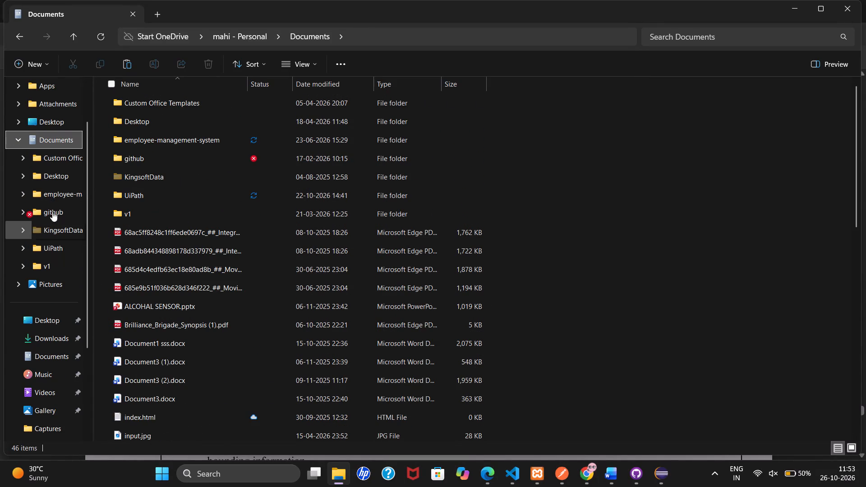
{"action": "left_click", "coordinate": [54, 179]}
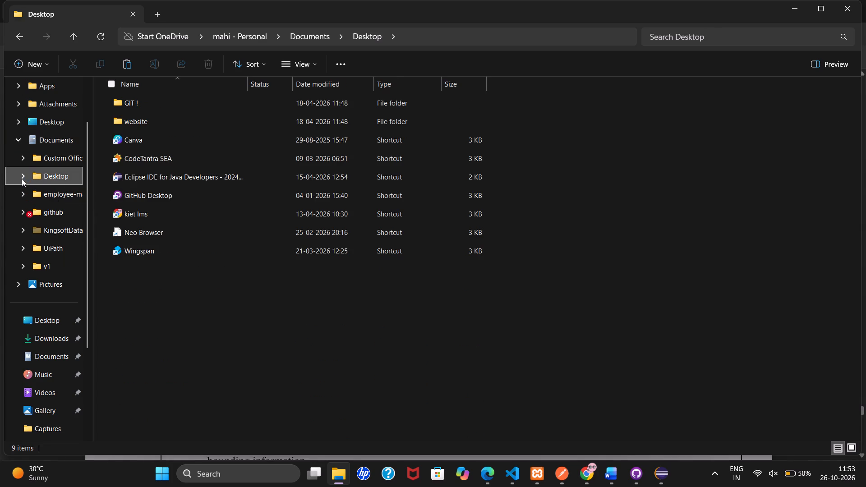
{"action": "left_click", "coordinate": [41, 142]}
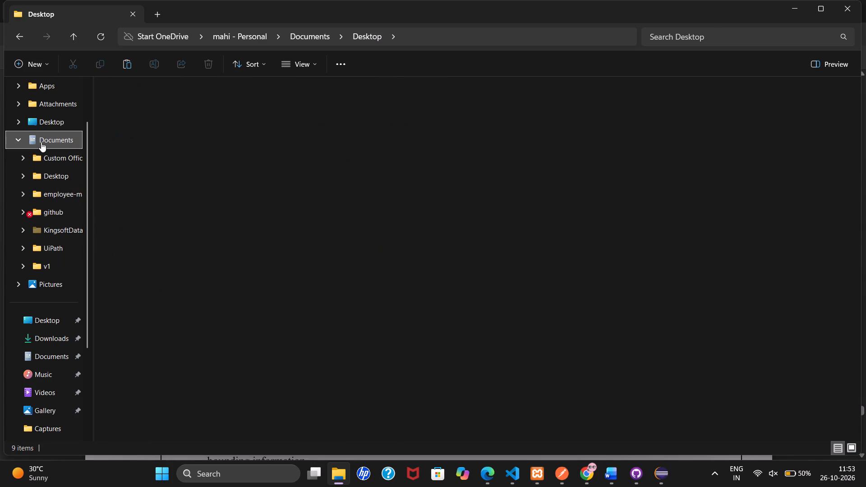
{"action": "left_click", "coordinate": [46, 118]}
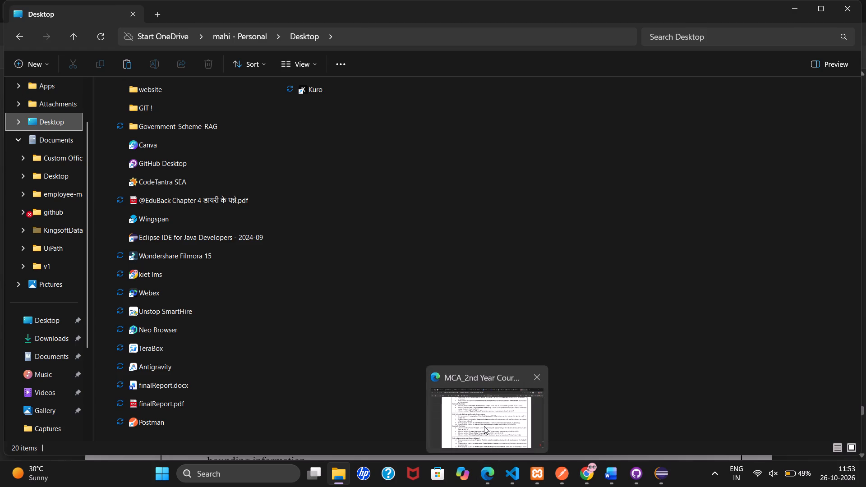
Switch to the MCA 2nd Year Course Booklet PDF in Edge and capture a screenshot of the whole Unit 3: Greedy Method and Dynamic Programming section.
{"action": "left_click", "coordinate": [484, 426]}
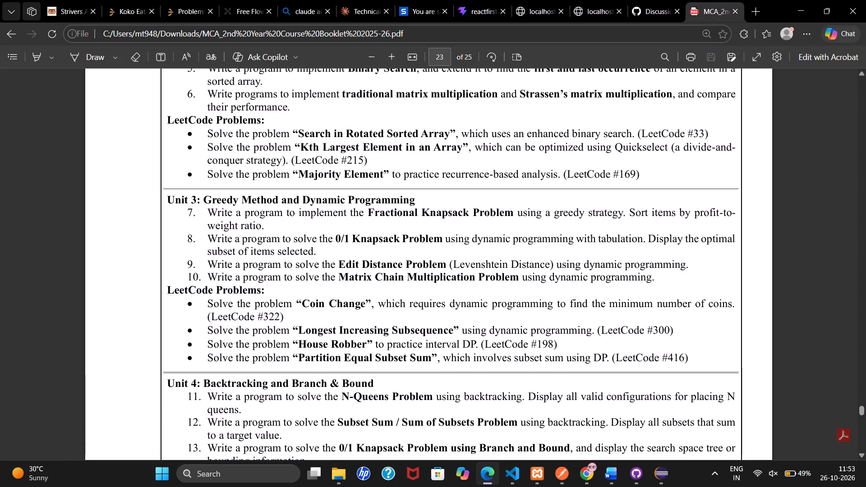
{"action": "left_click_drag", "start_coordinate": [201, 207], "coordinate": [460, 286]}
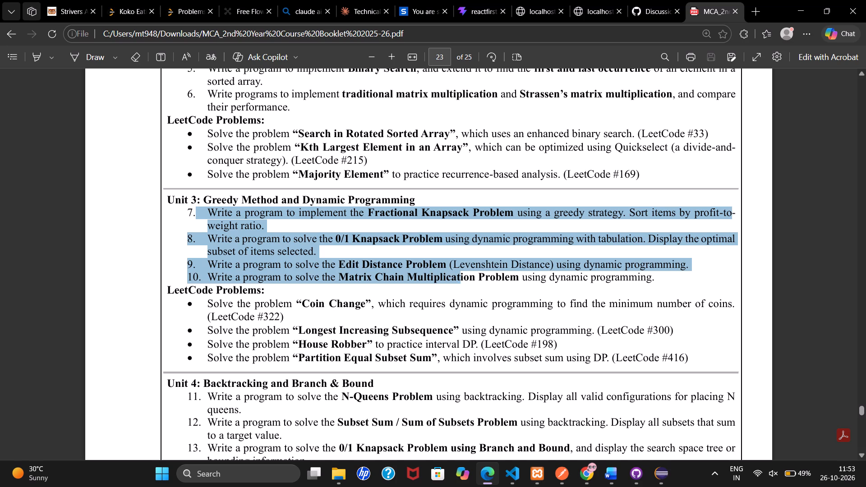
{"action": "left_click_drag", "start_coordinate": [460, 286], "coordinate": [497, 286]}
{"action": "left_click", "coordinate": [477, 281]}
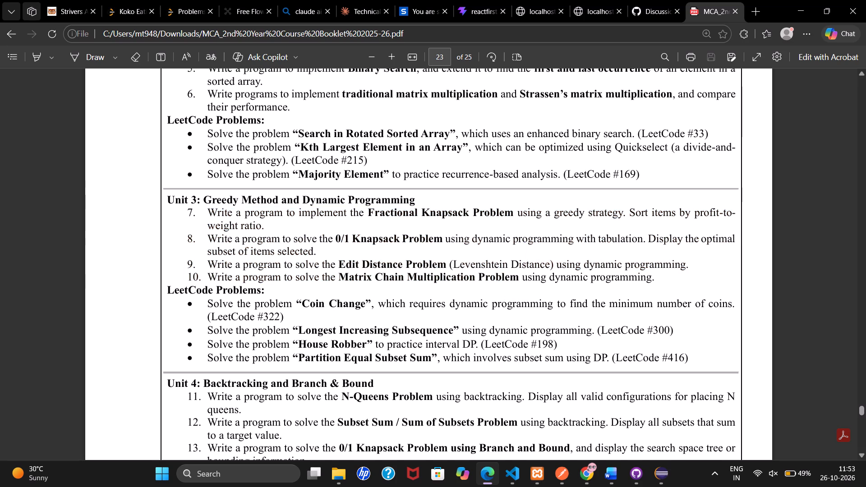
{"action": "key", "text": "Print"}
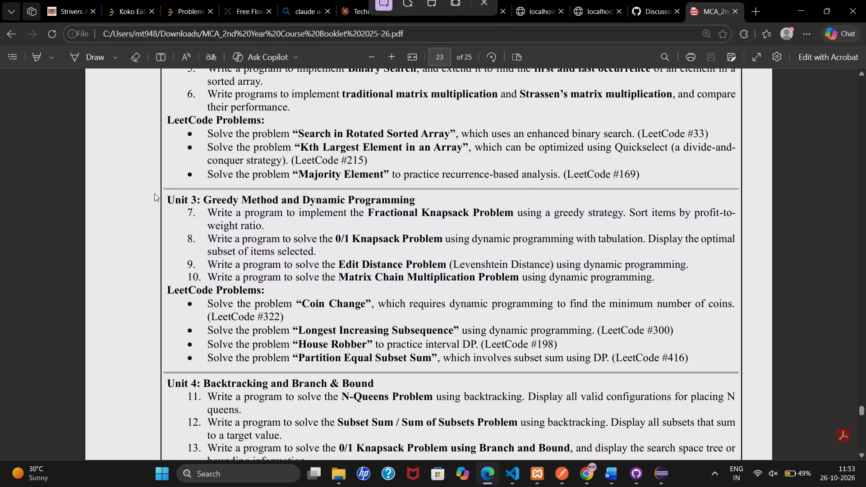
{"action": "left_click_drag", "start_coordinate": [163, 187], "coordinate": [707, 372]}
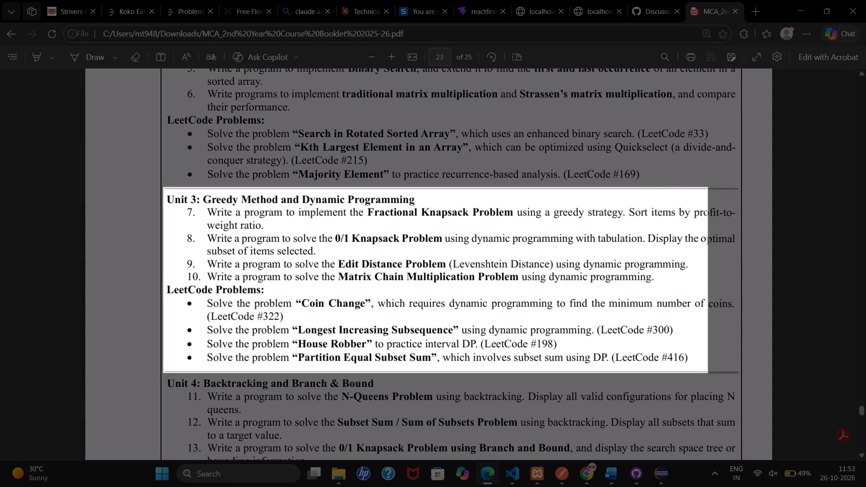
{"action": "left_click_drag", "start_coordinate": [707, 372], "coordinate": [740, 375]}
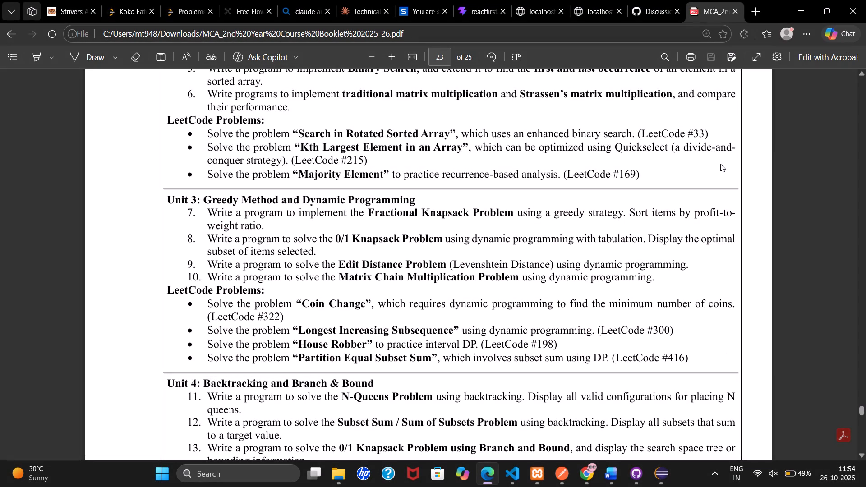
Minimize the open windows to reach the desktop and launch Kuro.
{"action": "left_click", "coordinate": [797, 14]}
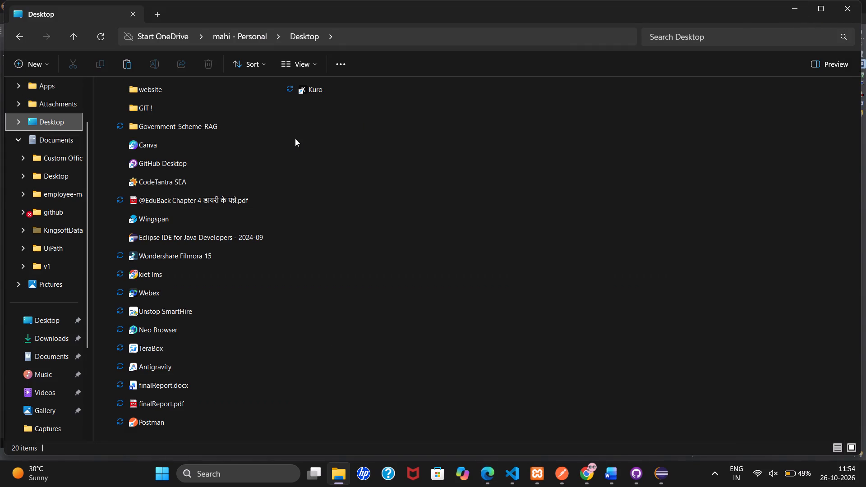
{"action": "left_click", "coordinate": [788, 2]}
{"action": "left_click", "coordinate": [804, 5]}
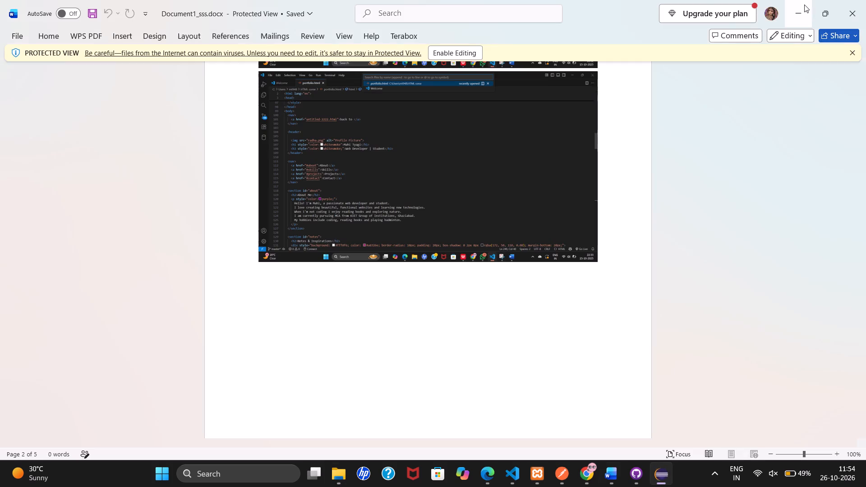
{"action": "left_click", "coordinate": [799, 11]}
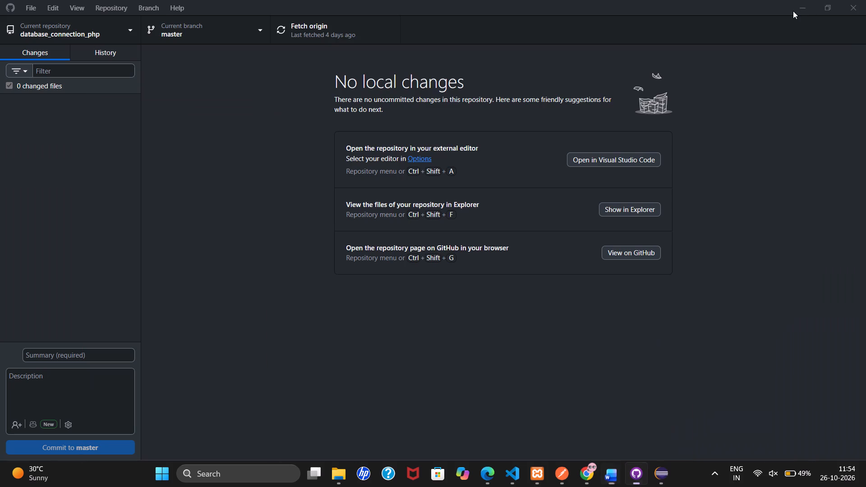
{"action": "left_click", "coordinate": [793, 13]}
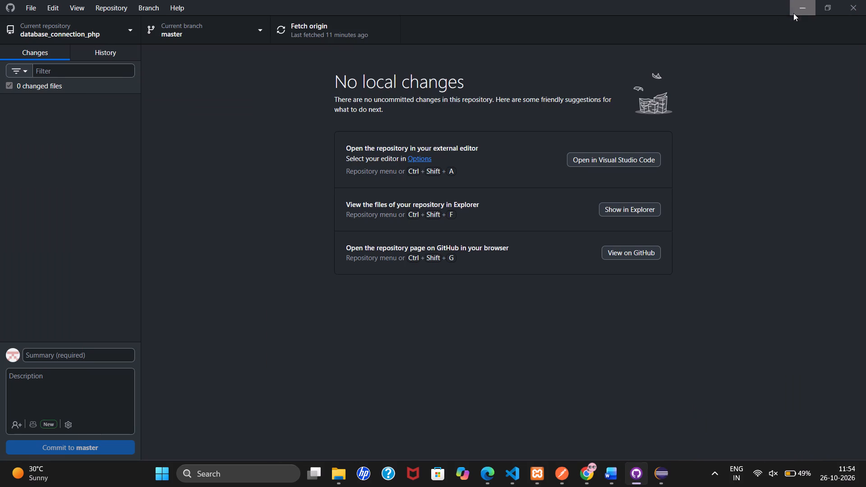
{"action": "double_click", "coordinate": [152, 77]}
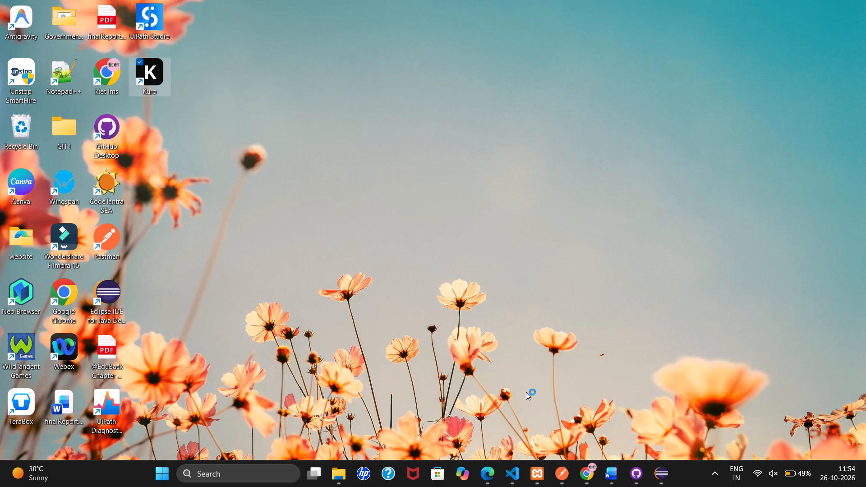